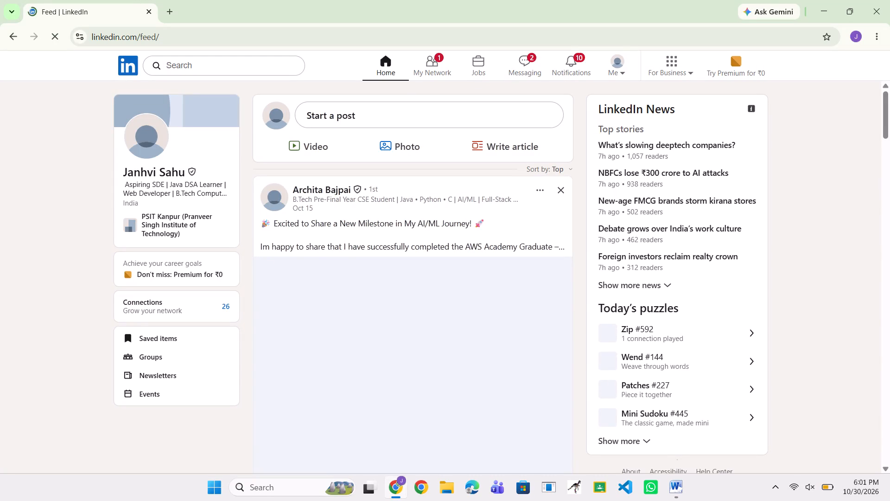
Like the connection's feed post about completing the AWS Academy Graduate Machine Learning Foundations training badge.
{"action": "scroll", "coordinate": [332, 220], "scroll_direction": "down", "scroll_amount": 1}
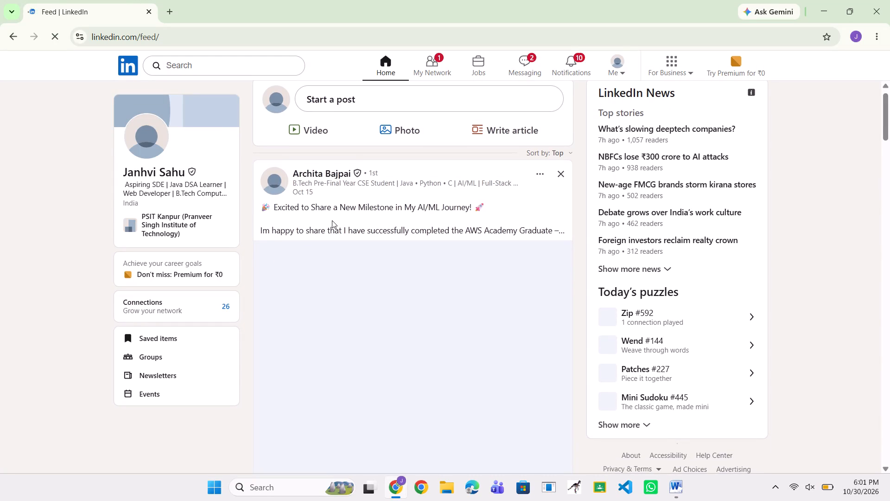
{"action": "scroll", "coordinate": [332, 220], "scroll_direction": "down", "scroll_amount": 3}
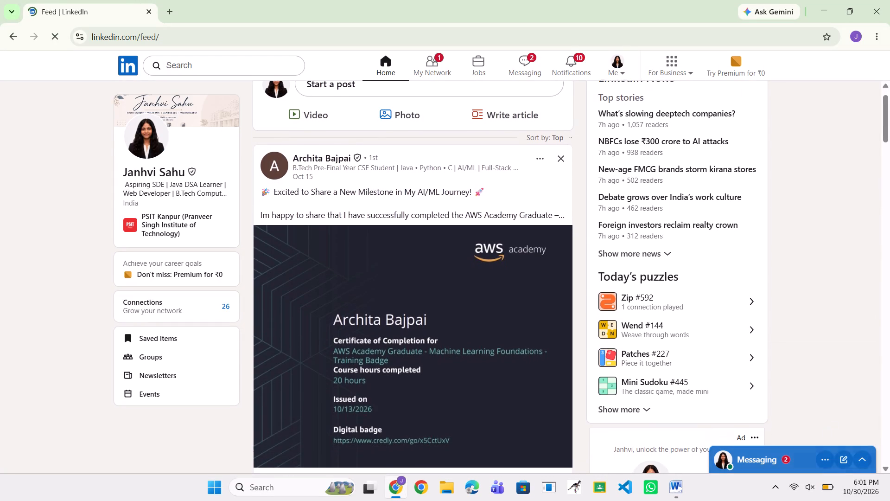
{"action": "scroll", "coordinate": [332, 220], "scroll_direction": "down", "scroll_amount": 1}
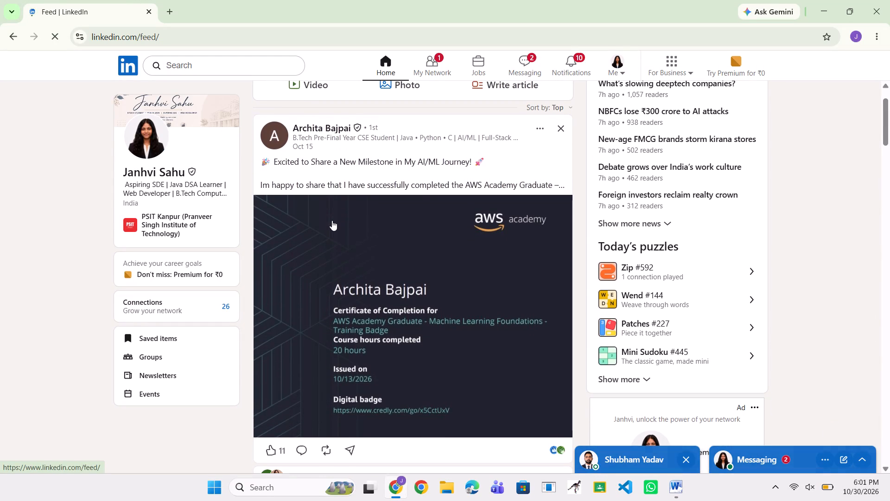
{"action": "scroll", "coordinate": [332, 220], "scroll_direction": "down", "scroll_amount": 4}
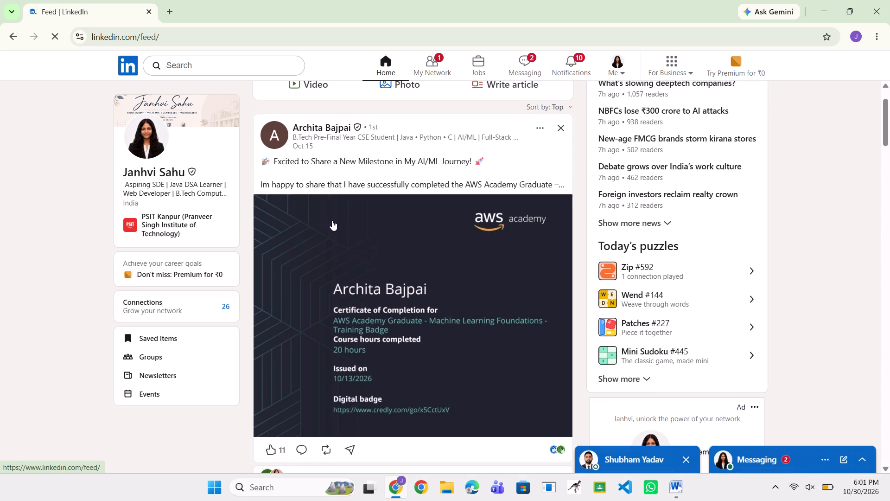
{"action": "scroll", "coordinate": [332, 220], "scroll_direction": "down", "scroll_amount": 2}
{"action": "scroll", "coordinate": [332, 220], "scroll_direction": "up", "scroll_amount": 2}
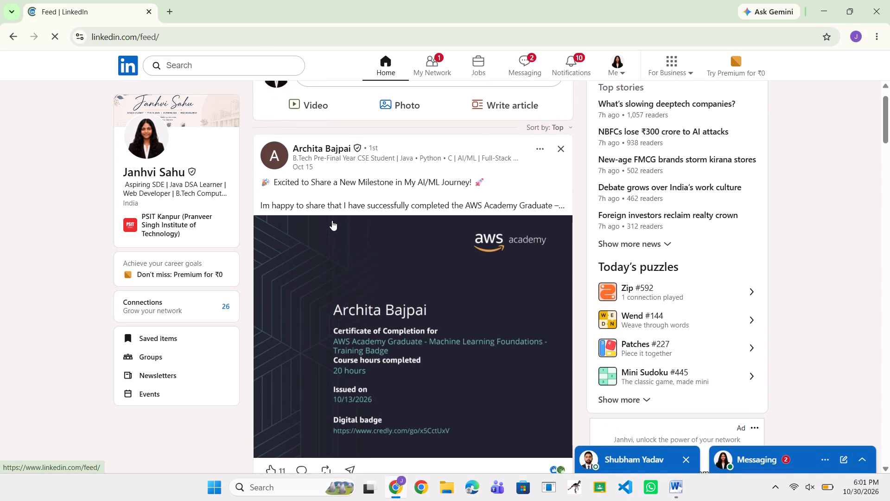
{"action": "scroll", "coordinate": [332, 220], "scroll_direction": "up", "scroll_amount": 1}
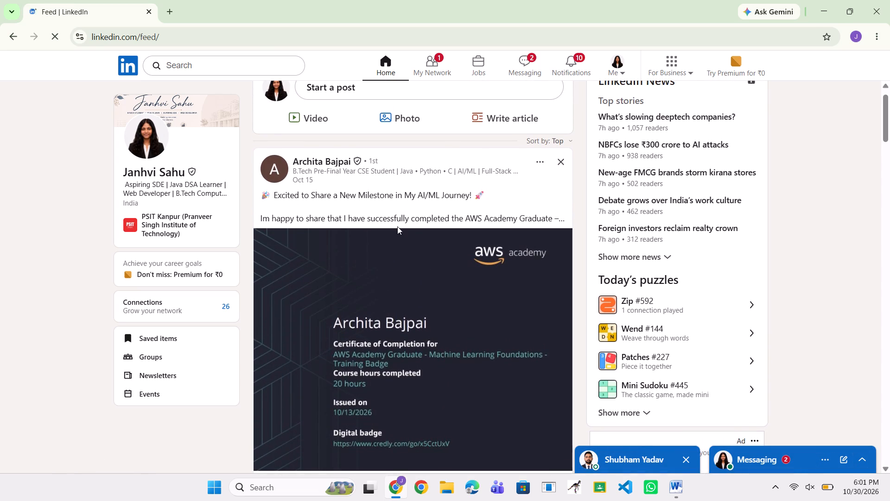
{"action": "scroll", "coordinate": [444, 123], "scroll_direction": "down", "scroll_amount": 1}
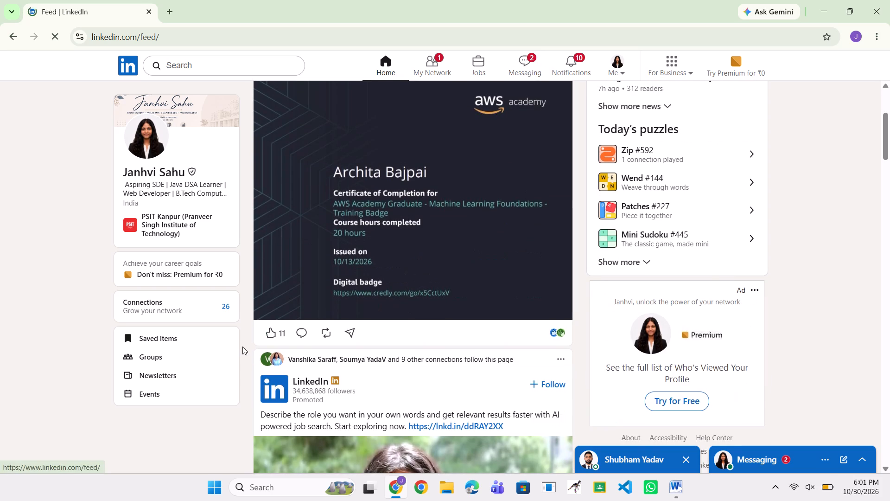
{"action": "left_click", "coordinate": [273, 334]}
{"action": "scroll", "coordinate": [273, 334], "scroll_direction": "up", "scroll_amount": 2}
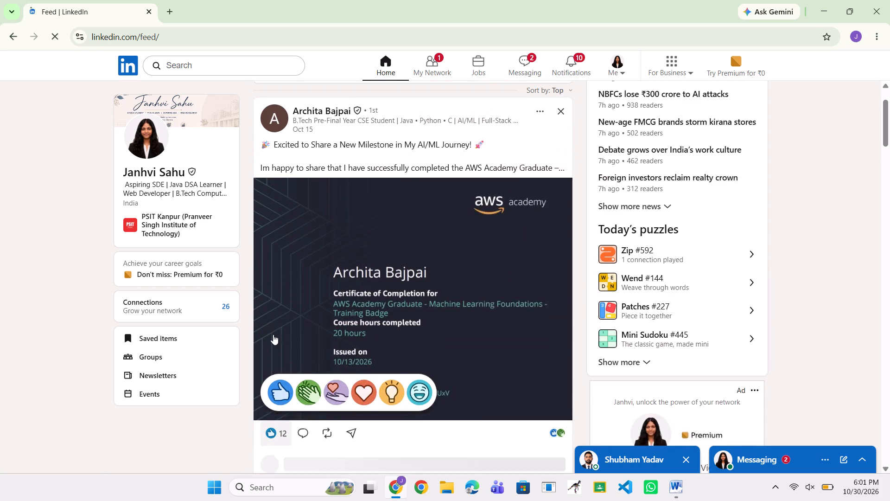
Open the My Network page.
{"action": "left_click", "coordinate": [443, 58]}
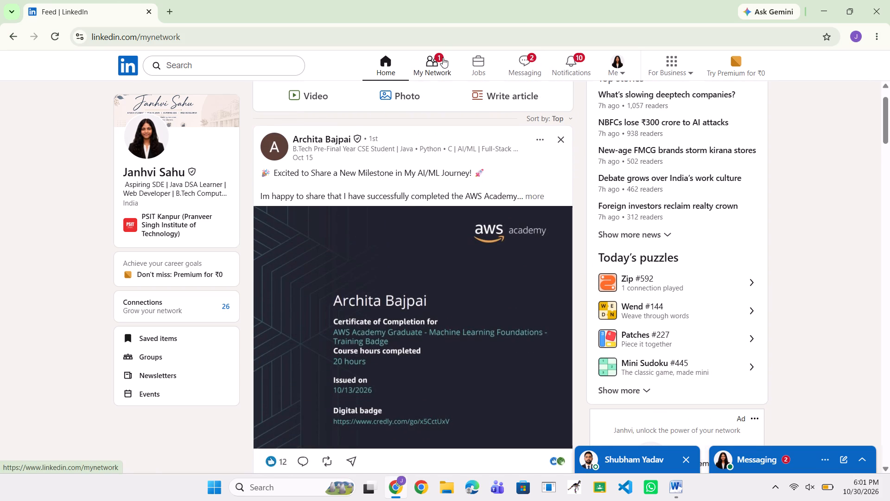
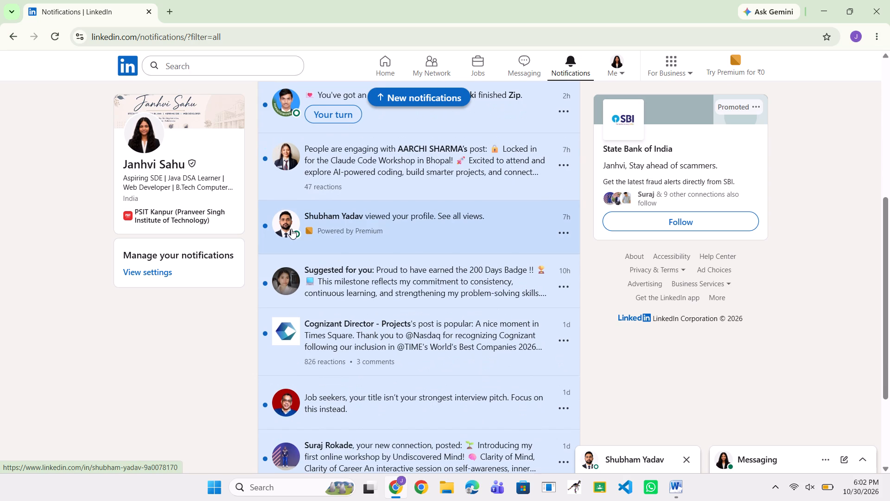
Look through the older entries in the LinkedIn notifications list.
{"action": "scroll", "coordinate": [291, 229], "scroll_direction": "down", "scroll_amount": 5}
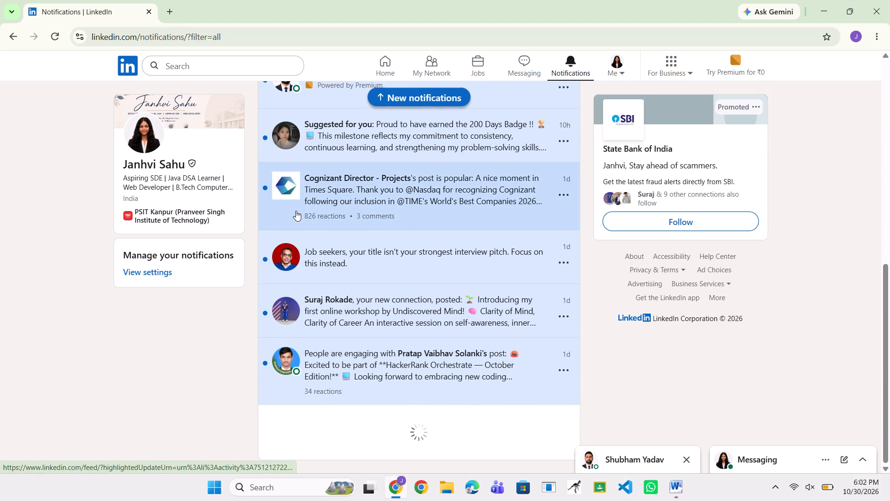
{"action": "scroll", "coordinate": [296, 211], "scroll_direction": "down", "scroll_amount": 2}
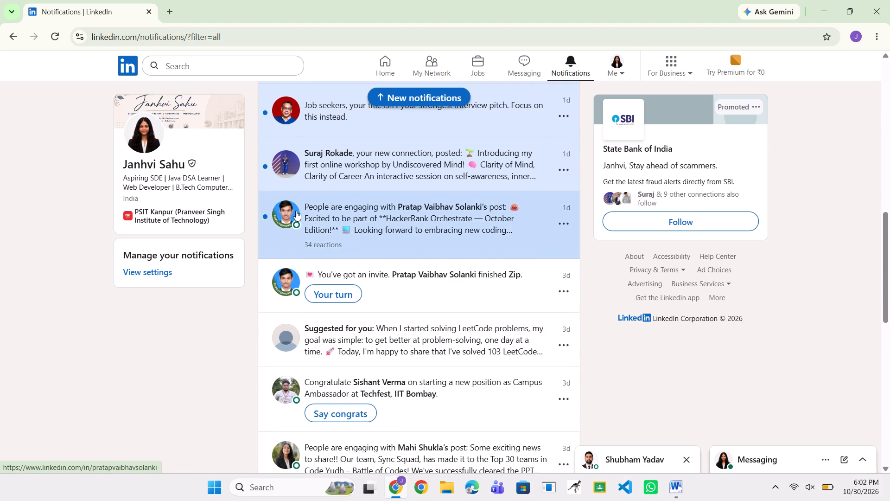
{"action": "scroll", "coordinate": [296, 211], "scroll_direction": "down", "scroll_amount": 1}
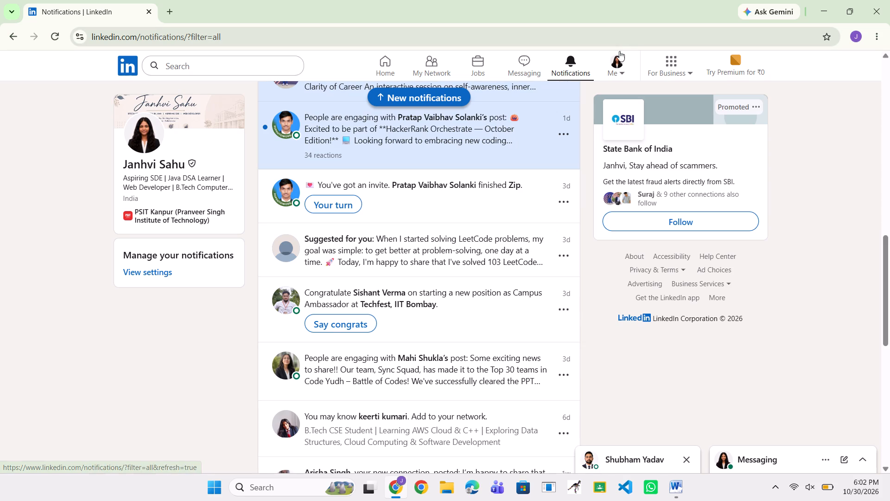
Open your own LinkedIn profile page.
{"action": "left_click", "coordinate": [616, 56]}
{"action": "left_click", "coordinate": [616, 56]}
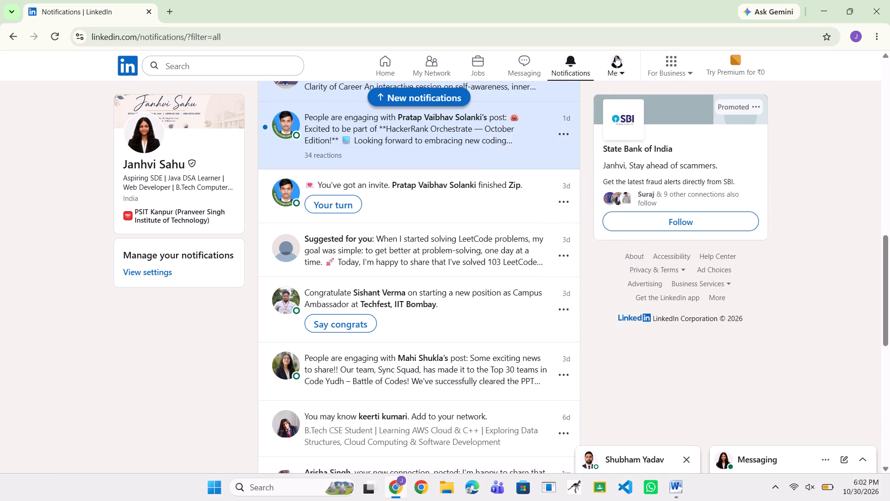
{"action": "left_click", "coordinate": [616, 56]}
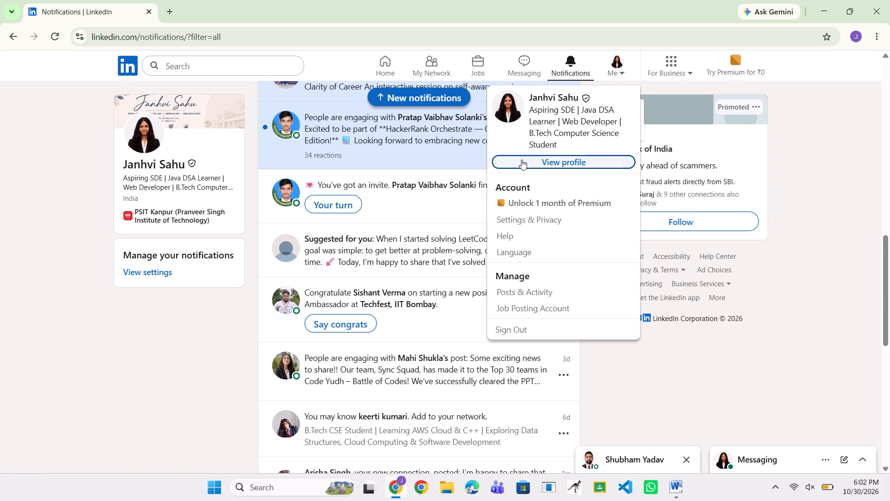
{"action": "left_click", "coordinate": [521, 160]}
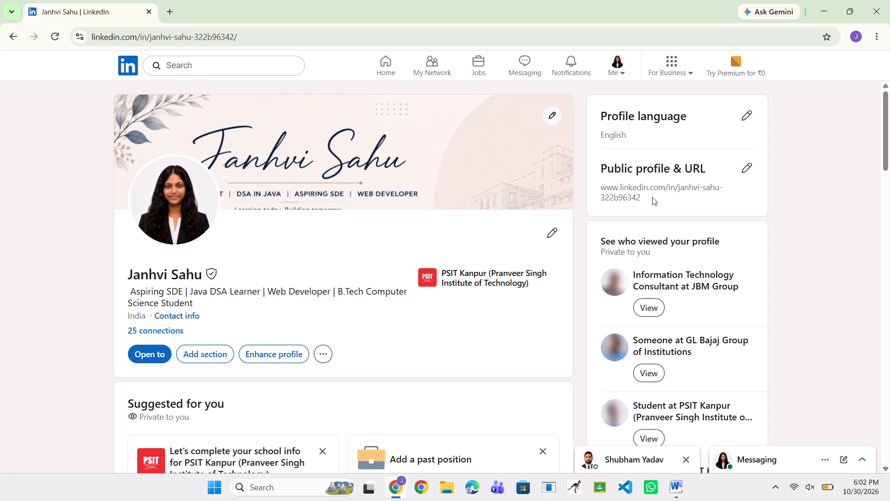
Copy the public profile URL from the LinkedIn profile and paste it after "LinkedIn:" in the Word resume.
{"action": "left_click_drag", "start_coordinate": [652, 197], "coordinate": [594, 189]}
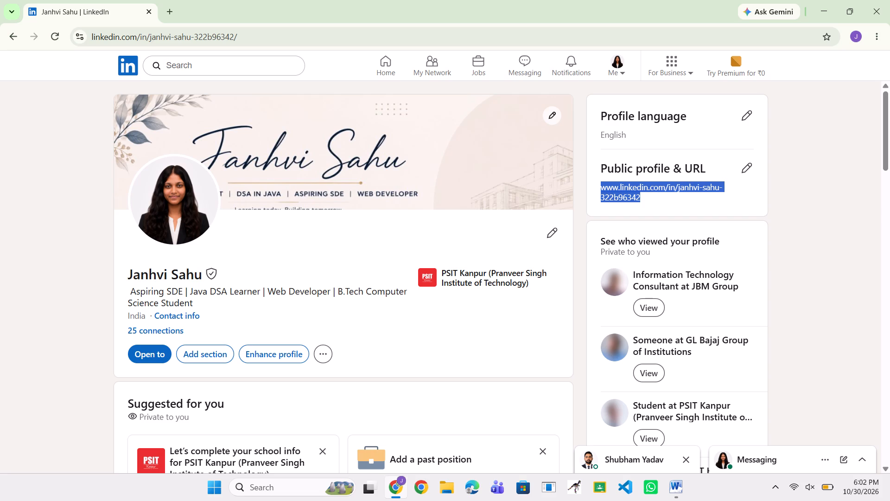
{"action": "key", "text": "ctrl+c"}
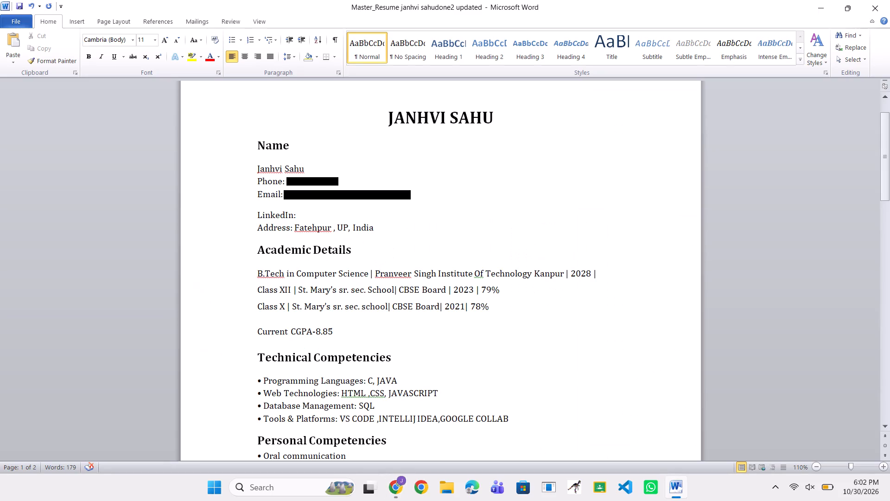
{"action": "key", "text": "ctrl+v"}
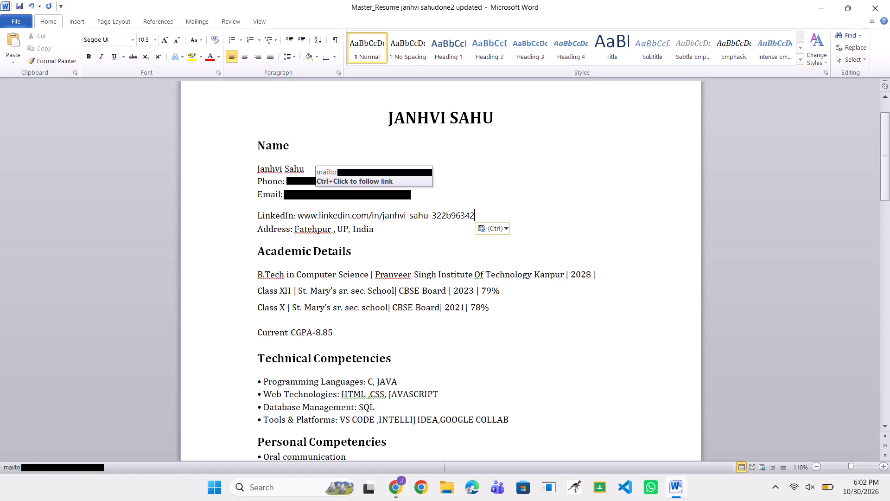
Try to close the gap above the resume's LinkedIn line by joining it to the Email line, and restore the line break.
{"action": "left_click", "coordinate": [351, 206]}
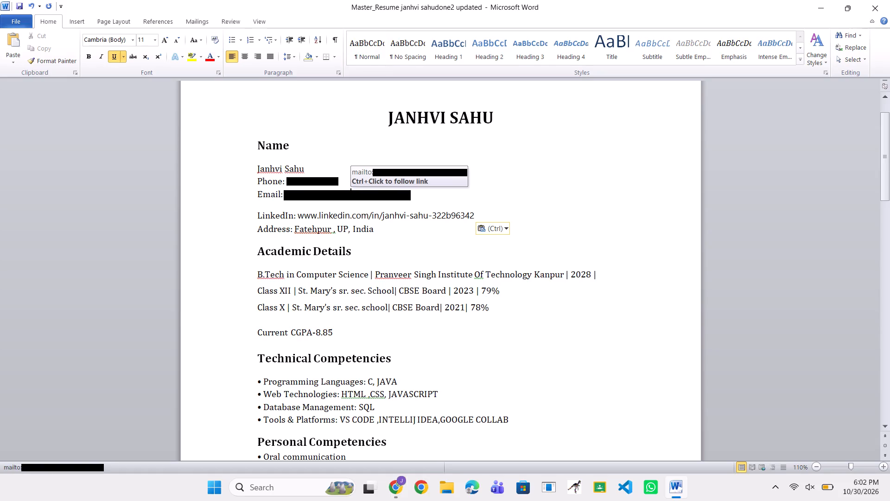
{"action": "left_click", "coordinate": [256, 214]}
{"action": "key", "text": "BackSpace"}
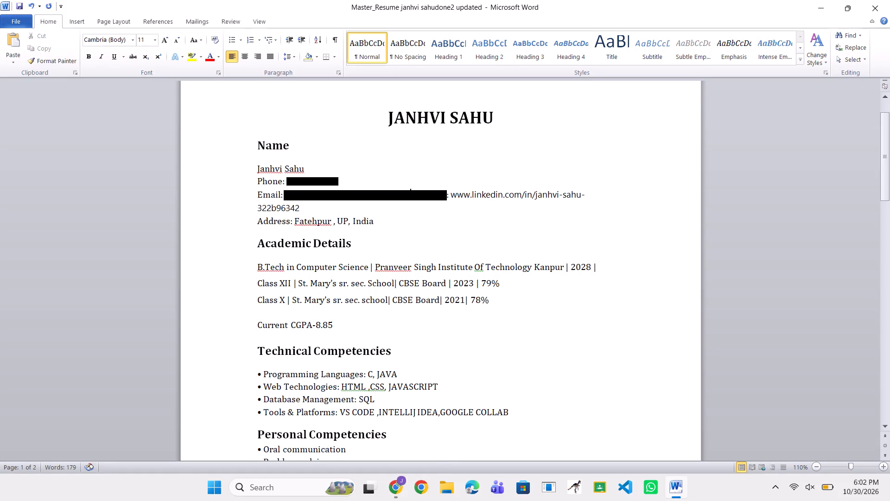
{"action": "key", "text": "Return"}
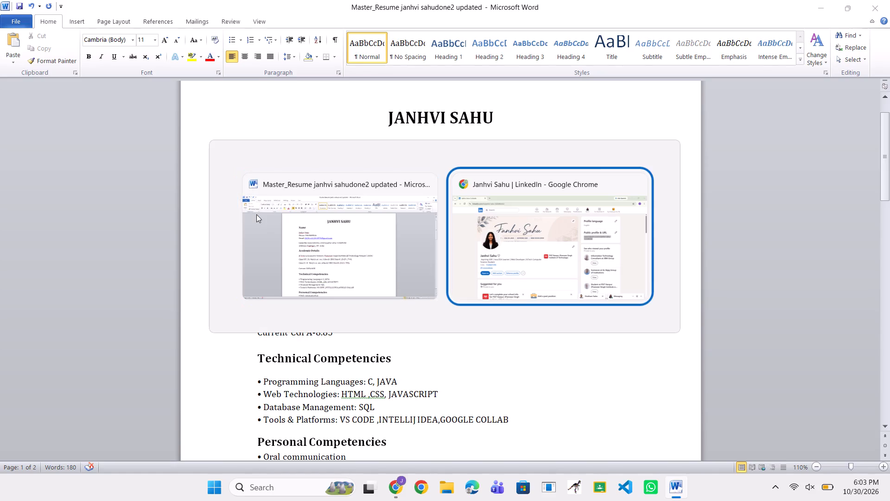
Switch to Chrome, search Google for "canva" in a new tab and open the Canva account login result.
{"action": "left_click", "coordinate": [165, 5]}
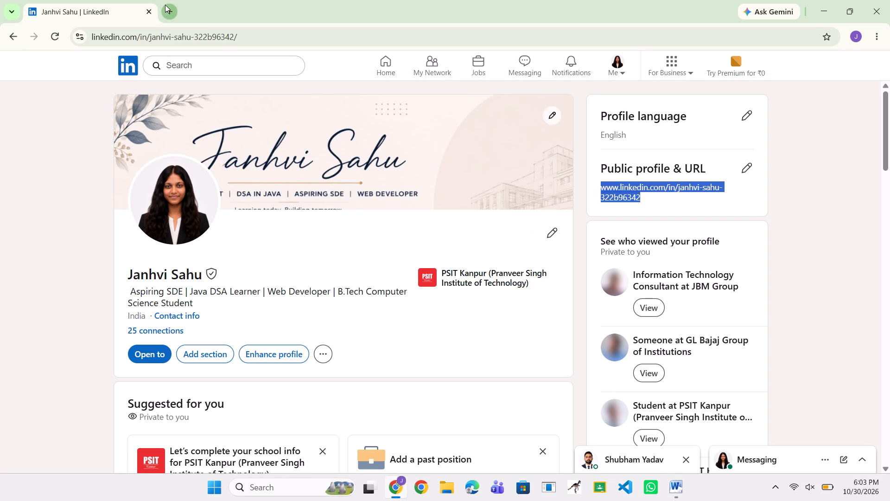
{"action": "left_click", "coordinate": [312, 211]}
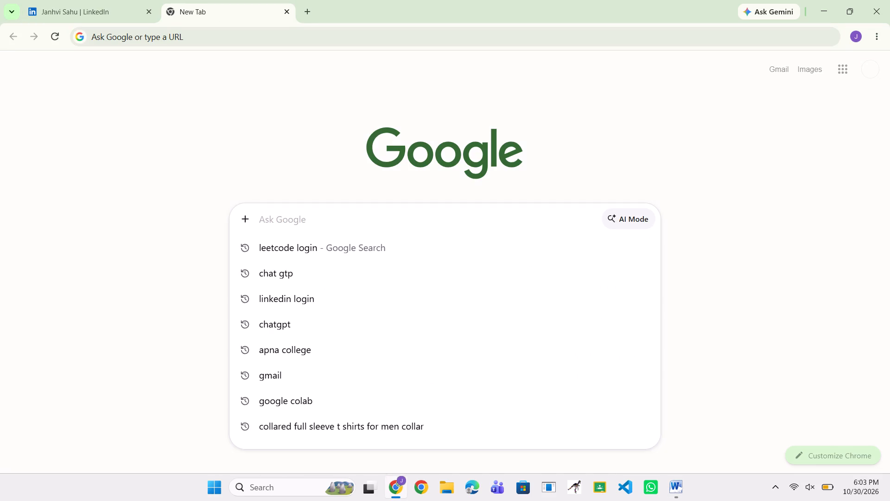
{"action": "type", "text": "canva"}
{"action": "key", "text": "Return"}
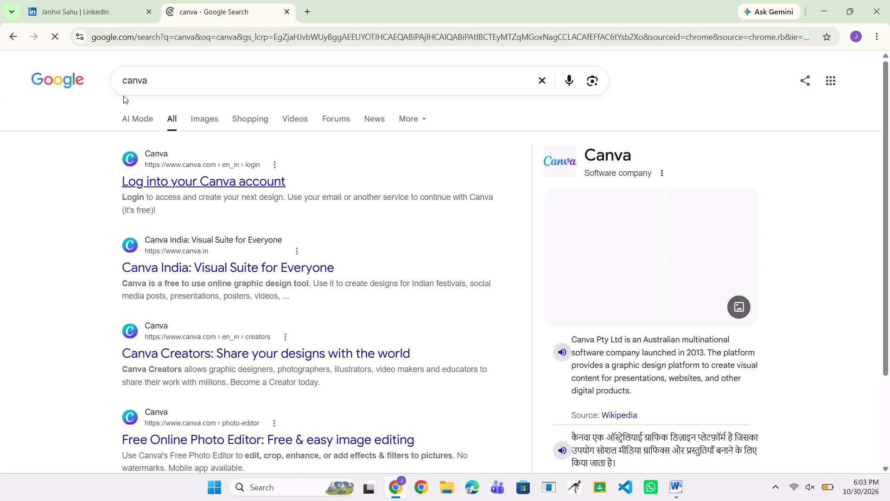
{"action": "left_click", "coordinate": [149, 175]}
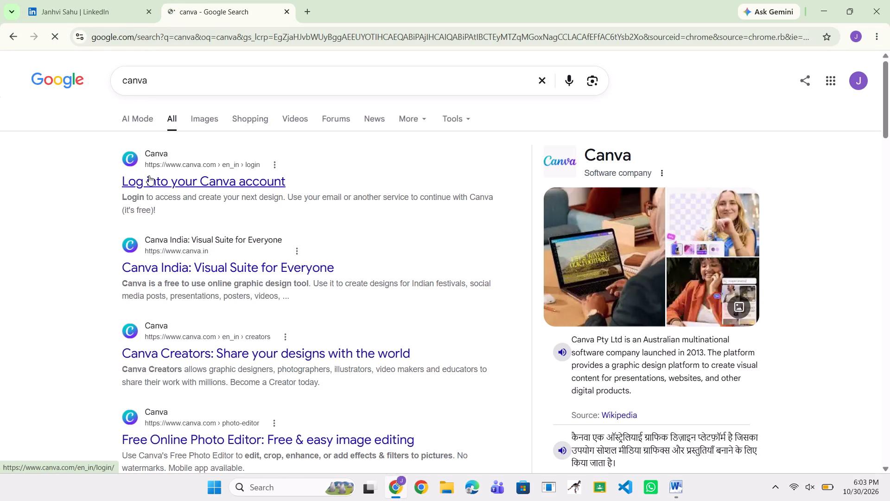
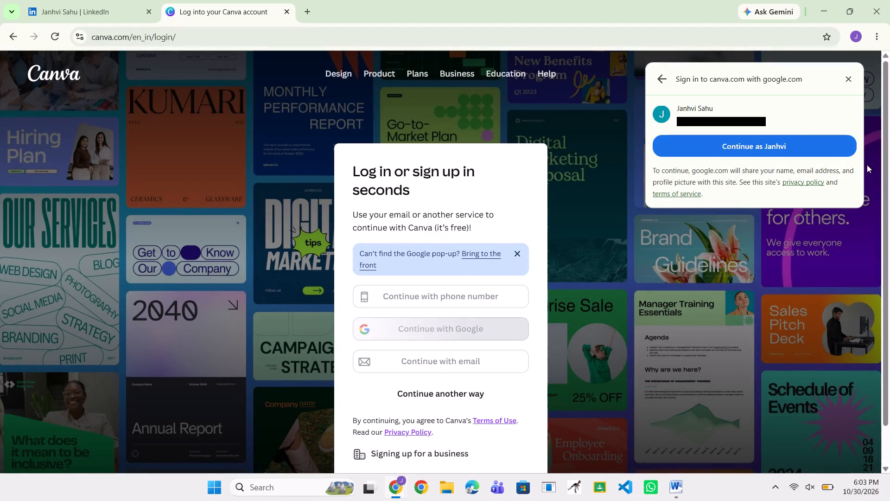
Sign in to Canva with the suggested Google account.
{"action": "left_click", "coordinate": [787, 147]}
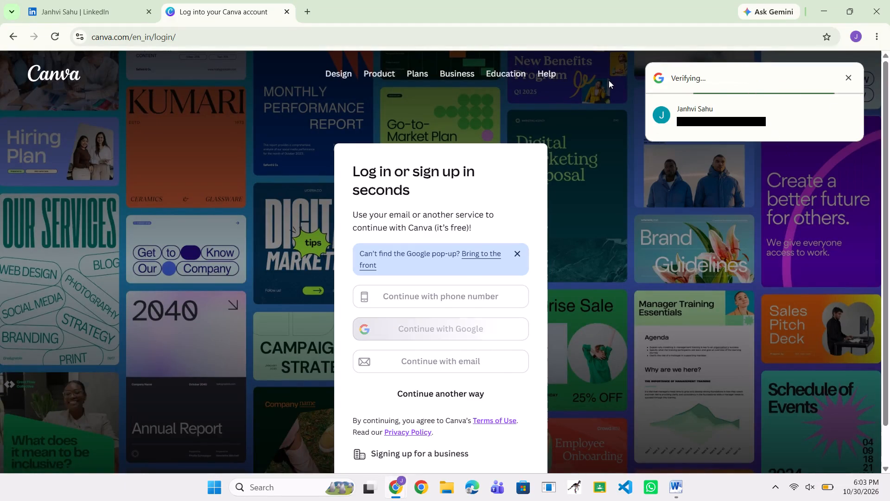
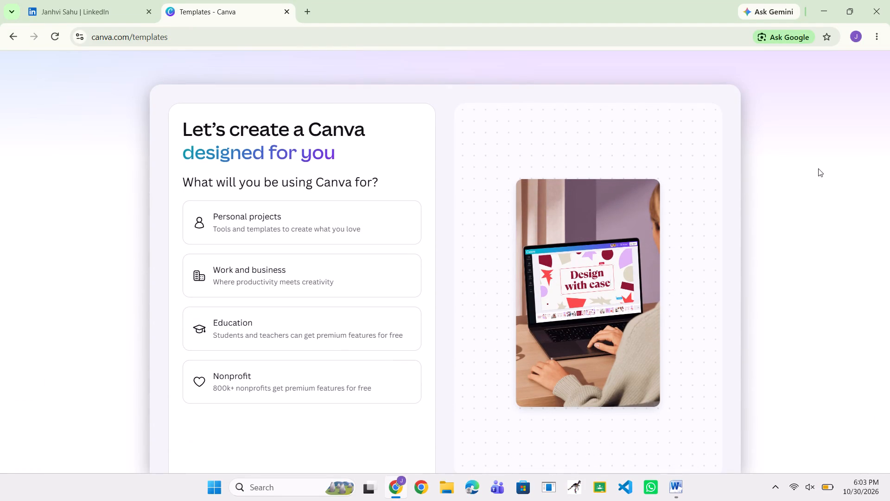
Complete the Canva onboarding by choosing Personal projects and continuing with the AI improvement setting left on.
{"action": "scroll", "coordinate": [381, 388], "scroll_direction": "down", "scroll_amount": 5}
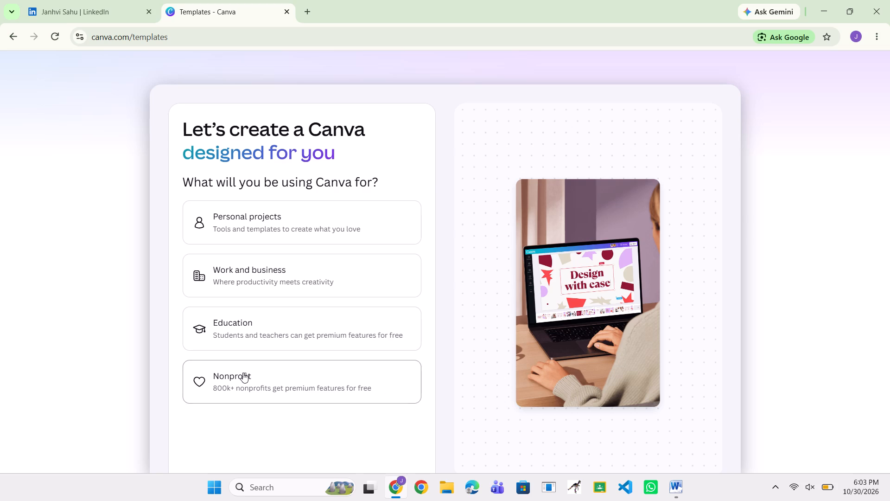
{"action": "left_click", "coordinate": [240, 240]}
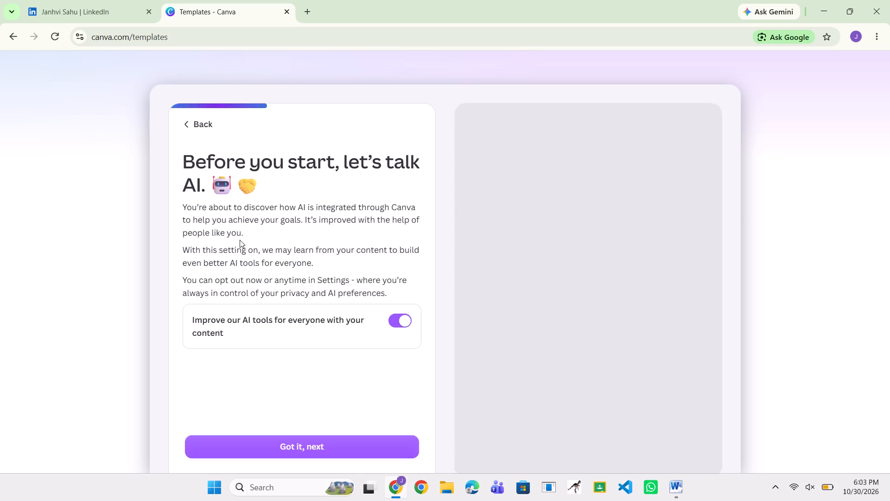
{"action": "left_click", "coordinate": [305, 443]}
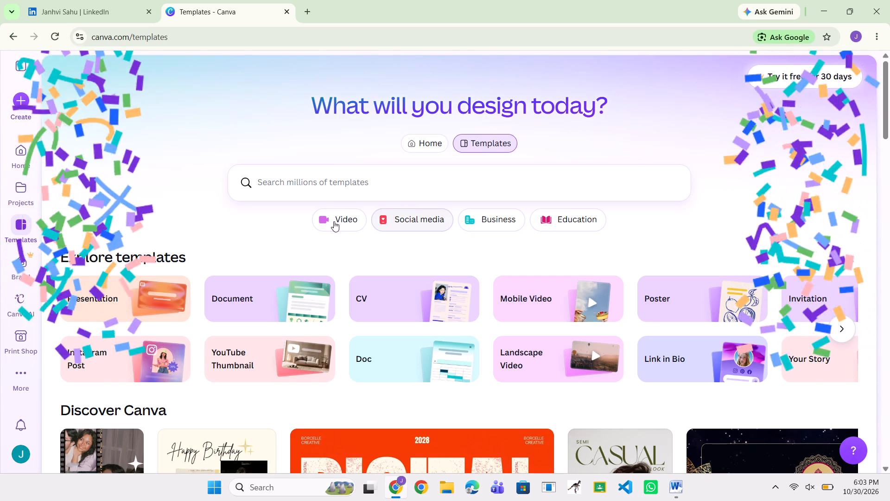
{"action": "left_click_drag", "start_coordinate": [304, 261], "coordinate": [399, 295]}
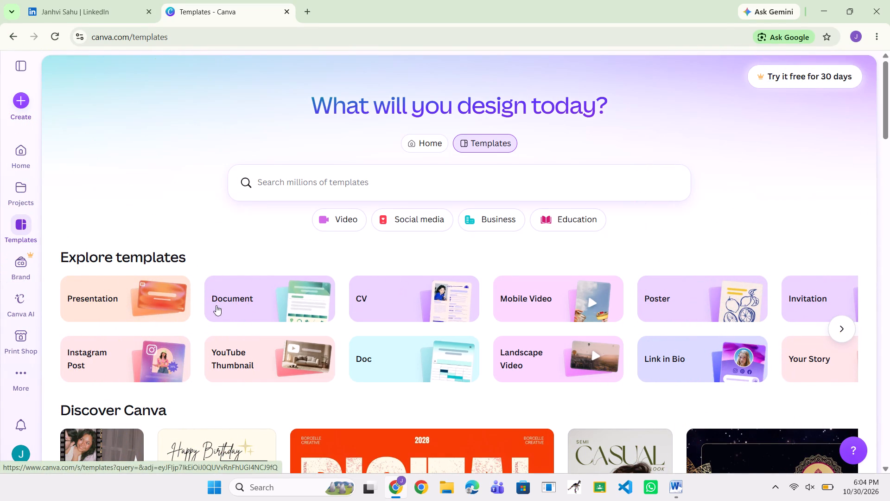
Search the Canva templates for "resume".
{"action": "left_click", "coordinate": [422, 192]}
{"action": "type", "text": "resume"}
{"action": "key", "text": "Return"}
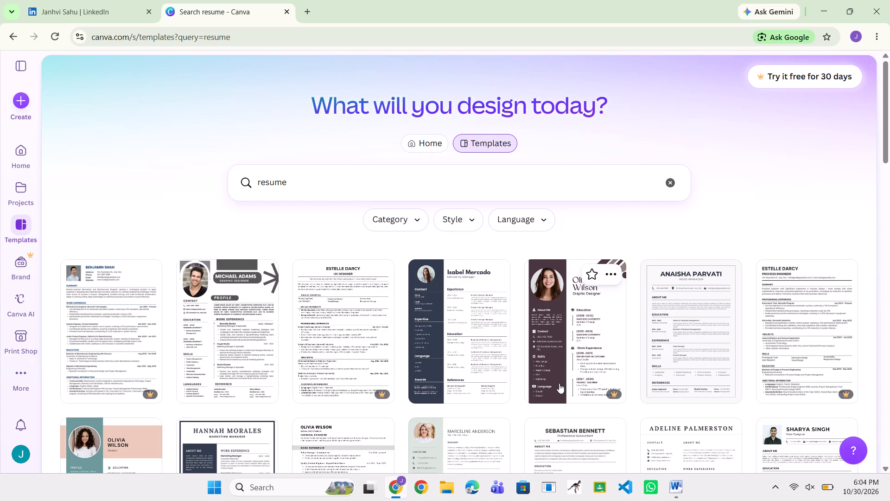
Open the Black and White Clean Professional A4 Resume template for customising.
{"action": "left_click", "coordinate": [674, 348]}
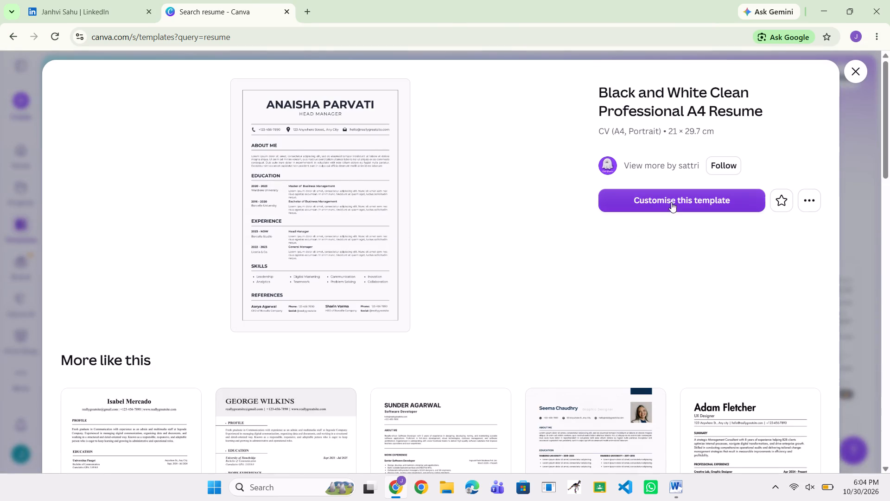
{"action": "left_click", "coordinate": [675, 198]}
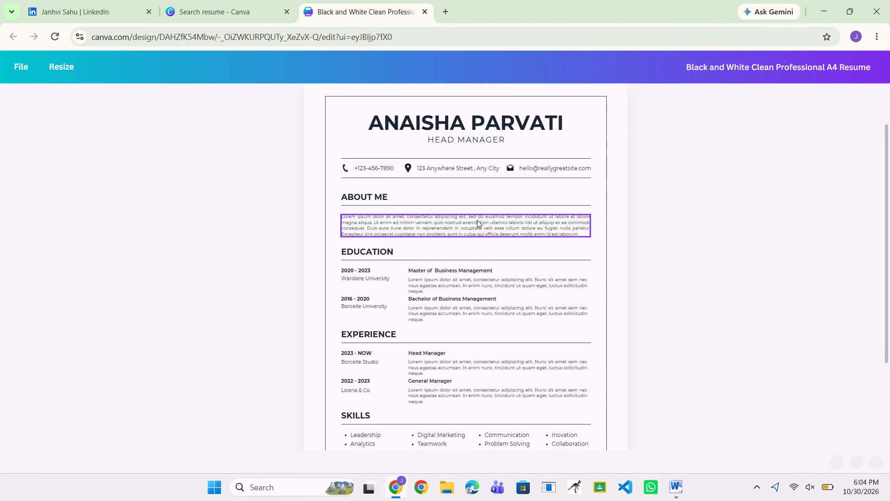
Replace the placeholder phone number in the resume's contact line with the owner's phone number.
{"action": "scroll", "coordinate": [484, 207], "scroll_direction": "left", "scroll_amount": 1}
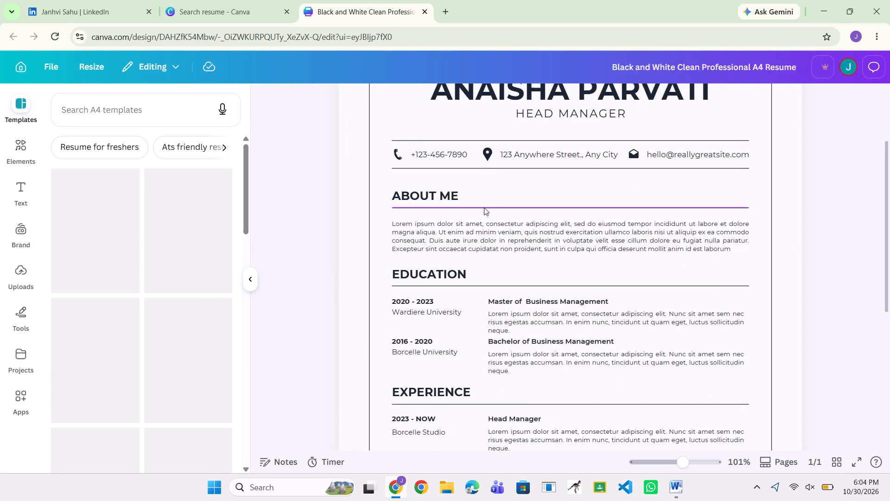
{"action": "scroll", "coordinate": [484, 207], "scroll_direction": "left", "scroll_amount": 1}
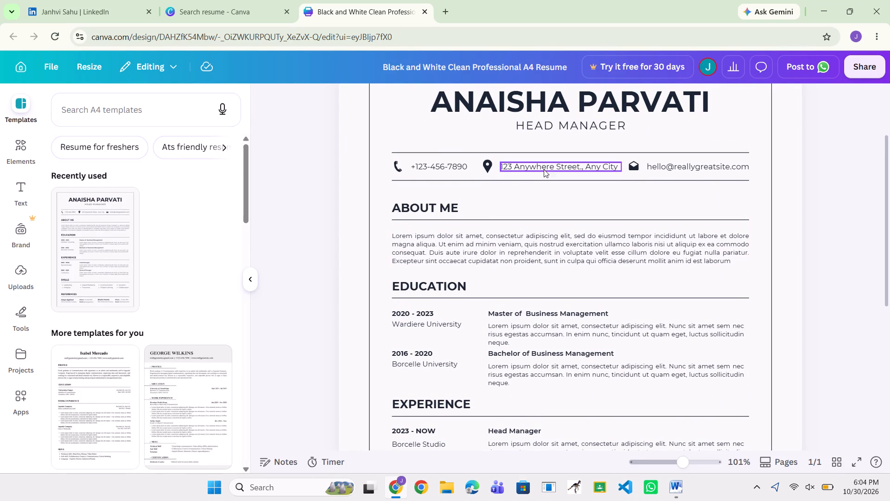
{"action": "left_click", "coordinate": [451, 168]}
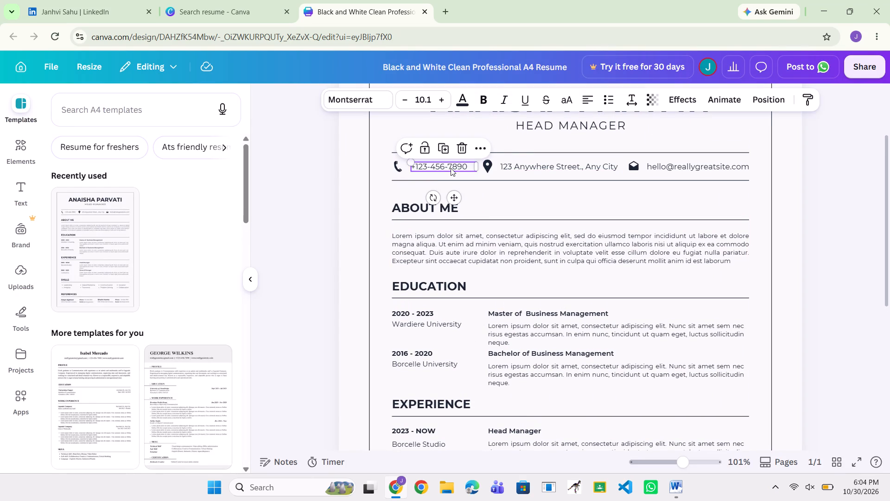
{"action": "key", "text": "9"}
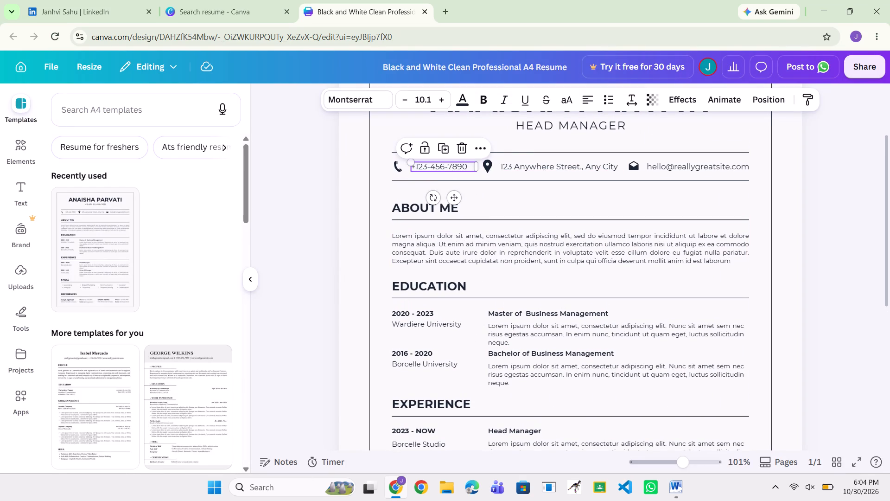
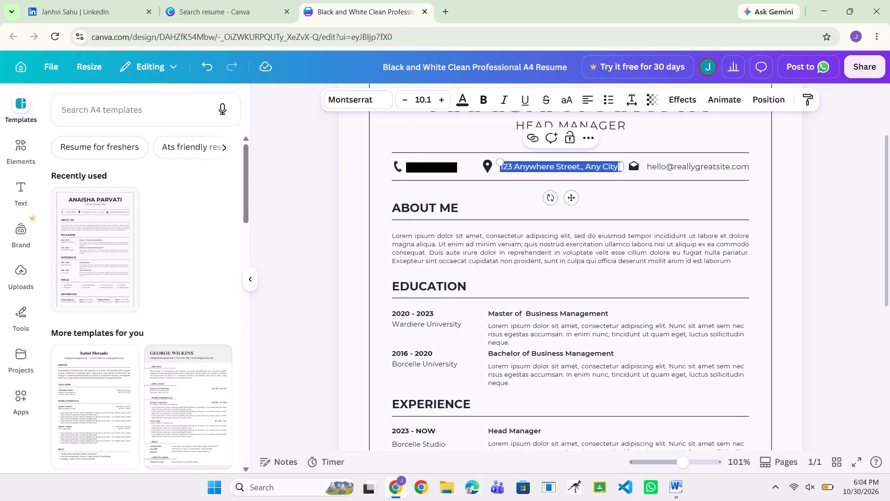
Replace the placeholder street address in the resume's contact row with "PSIT KANPUR".
{"action": "type", "text": "PSIT"}
{"action": "key", "text": "space"}
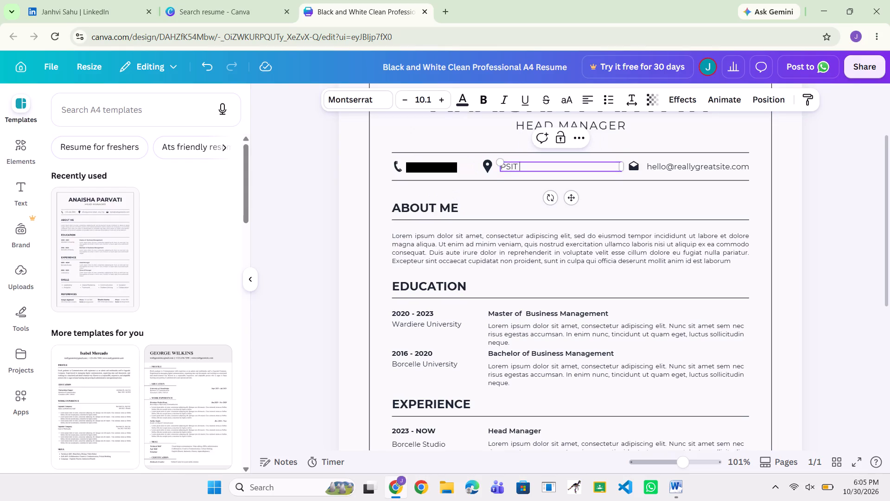
{"action": "type", "text": "KANPUR"}
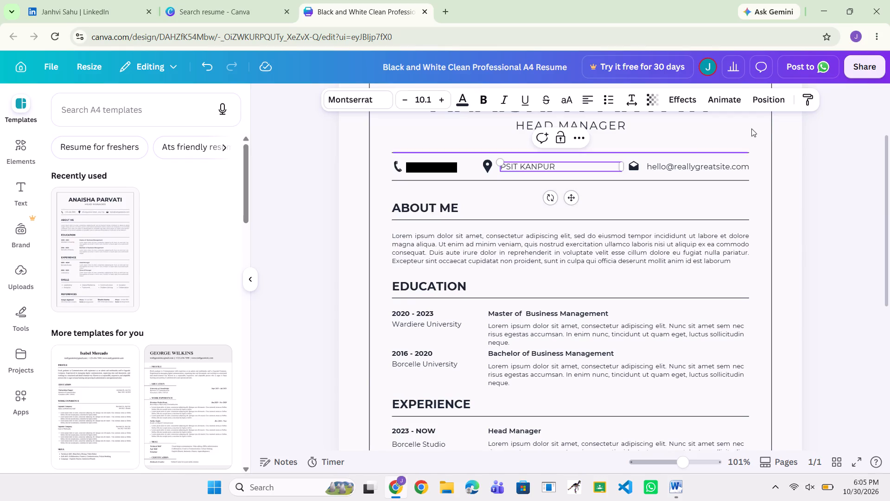
Open the placeholder email in the resume's contact row for editing and select its text.
{"action": "left_click", "coordinate": [724, 166]}
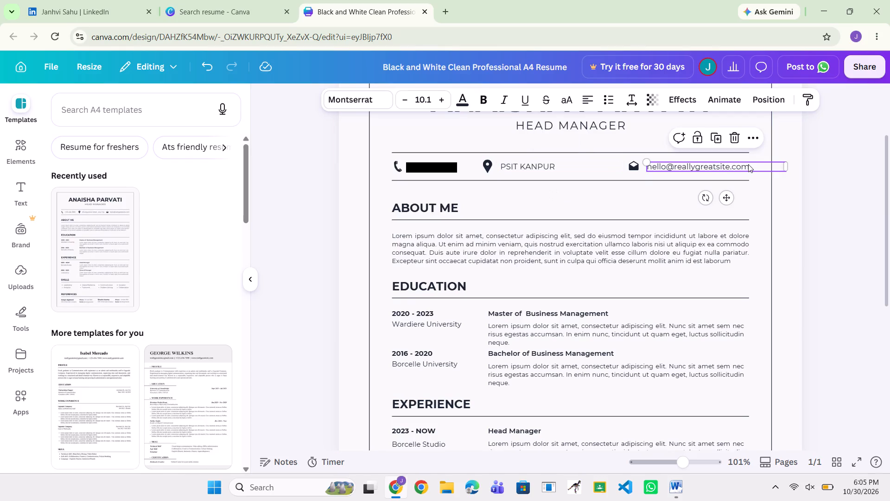
{"action": "left_click", "coordinate": [748, 164]}
{"action": "left_click_drag", "start_coordinate": [748, 164], "coordinate": [757, 161]}
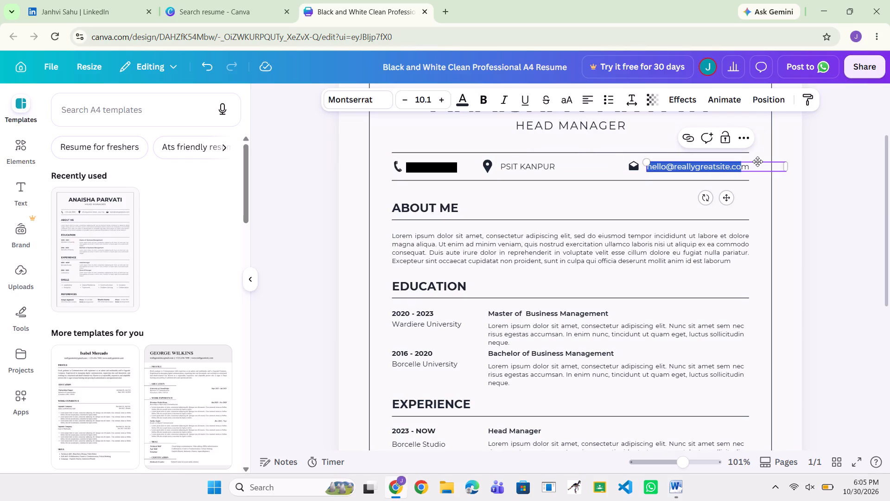
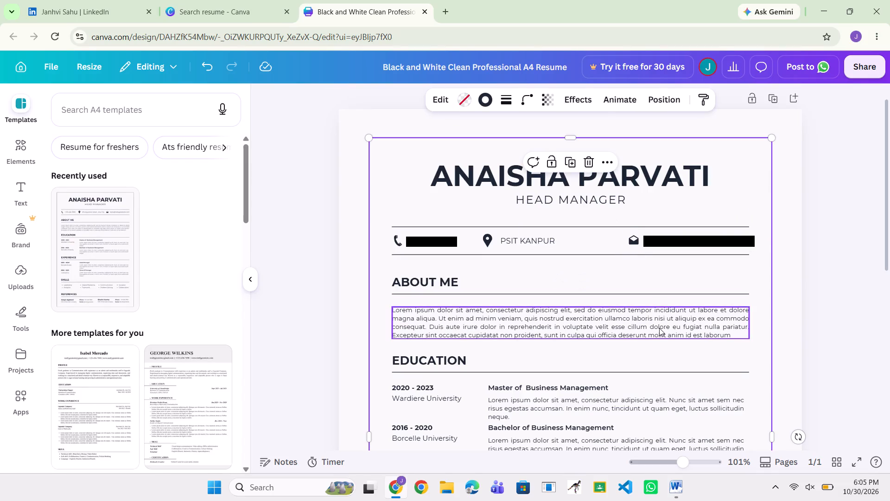
Select the About Me paragraph and review the resume's remaining sections down to References.
{"action": "double_click", "coordinate": [570, 337]}
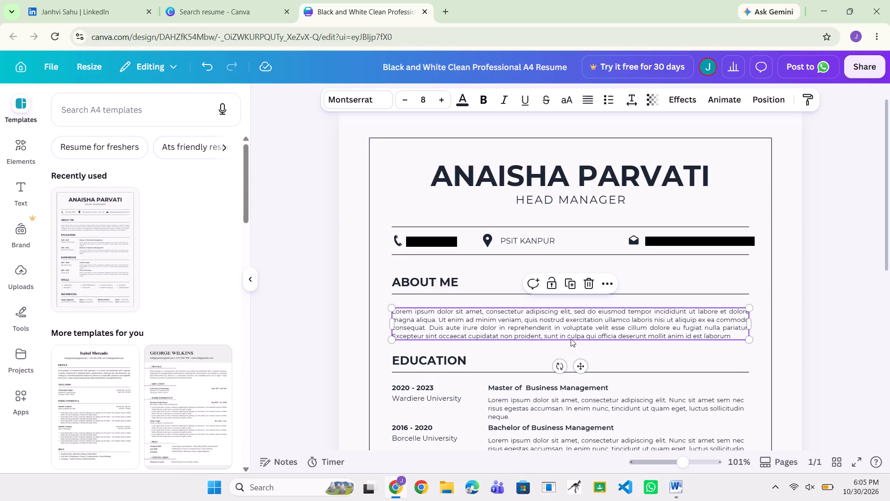
{"action": "scroll", "coordinate": [571, 339], "scroll_direction": "down", "scroll_amount": 5}
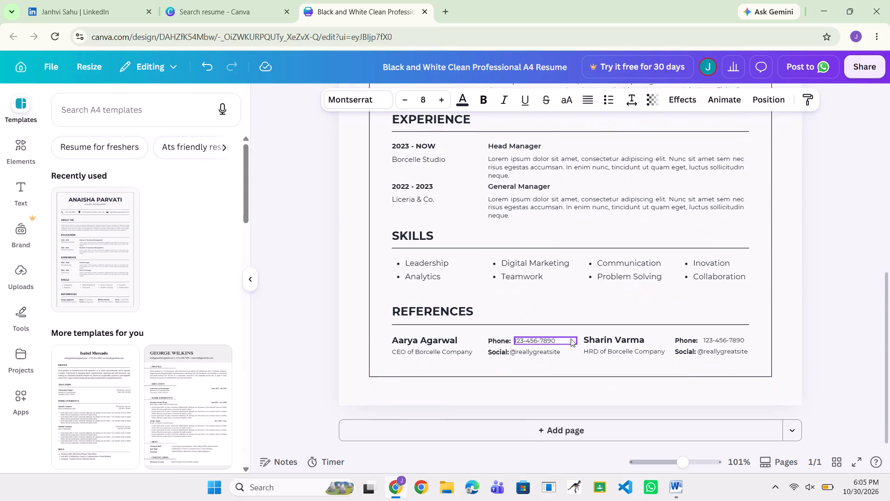
{"action": "scroll", "coordinate": [571, 339], "scroll_direction": "down", "scroll_amount": 2}
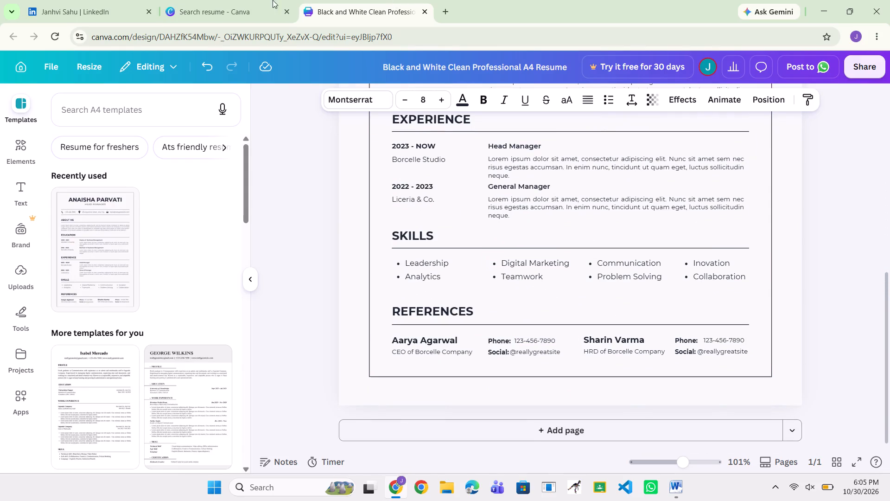
Find the White and Blue Minimalist IT Fresher Software Developer Resume among the similar templates and open it for customising.
{"action": "left_click", "coordinate": [217, 0]}
{"action": "scroll", "coordinate": [252, 201], "scroll_direction": "down", "scroll_amount": 1}
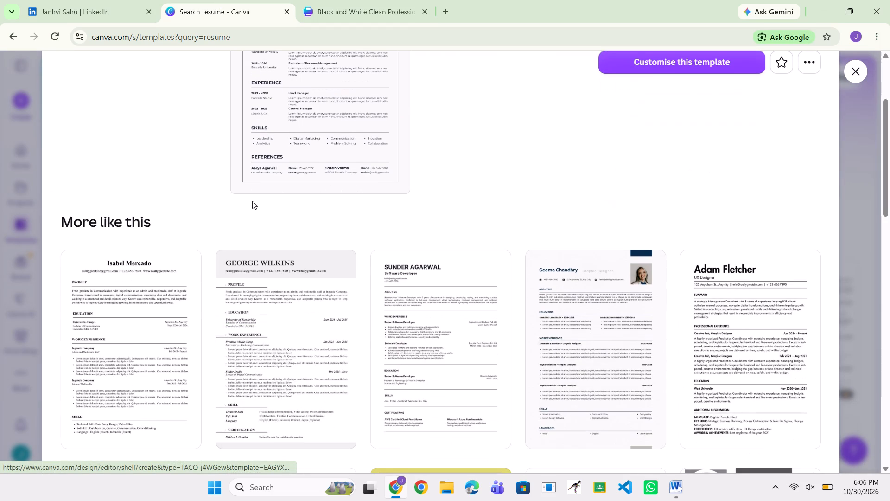
{"action": "scroll", "coordinate": [252, 201], "scroll_direction": "down", "scroll_amount": 3}
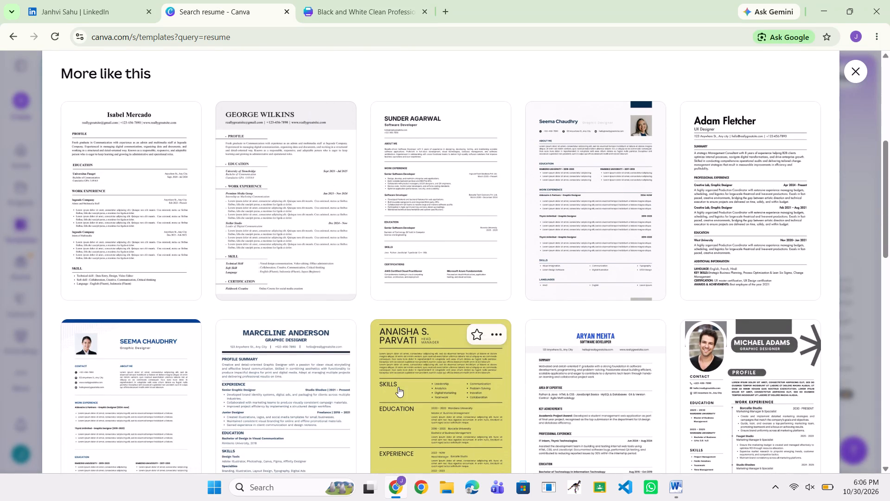
{"action": "left_click", "coordinate": [601, 390]}
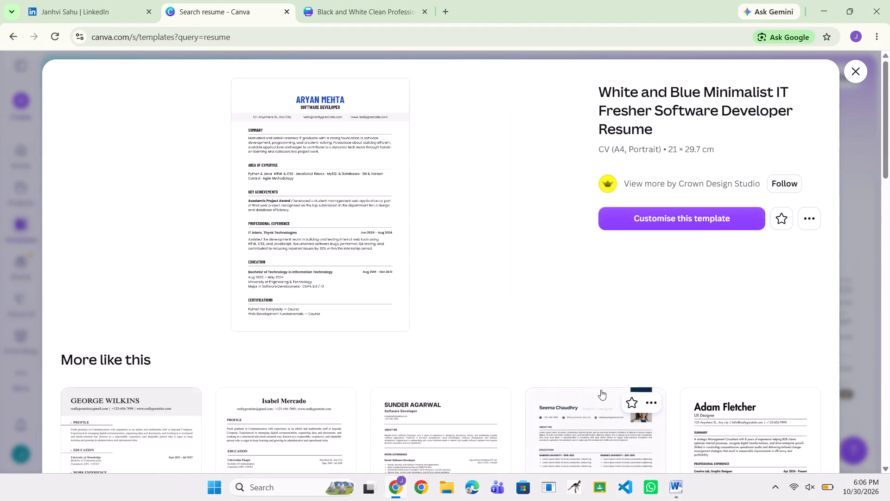
{"action": "scroll", "coordinate": [450, 289], "scroll_direction": "down", "scroll_amount": 1}
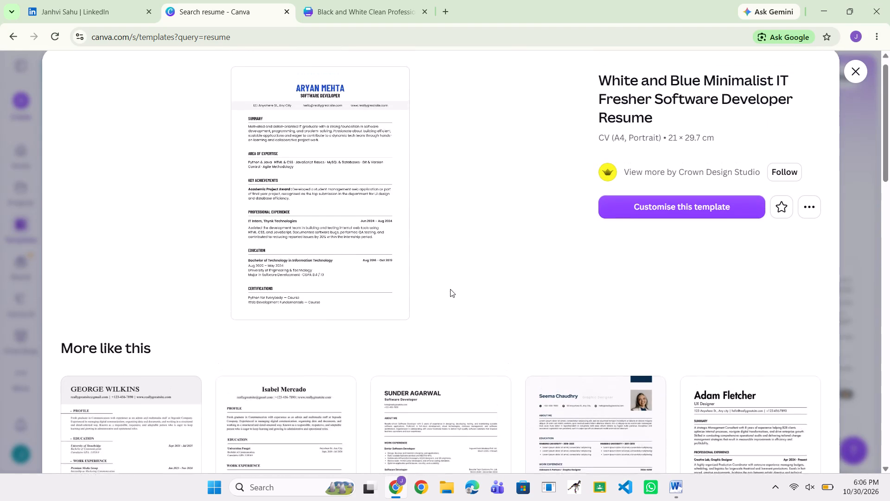
{"action": "left_click", "coordinate": [681, 222]}
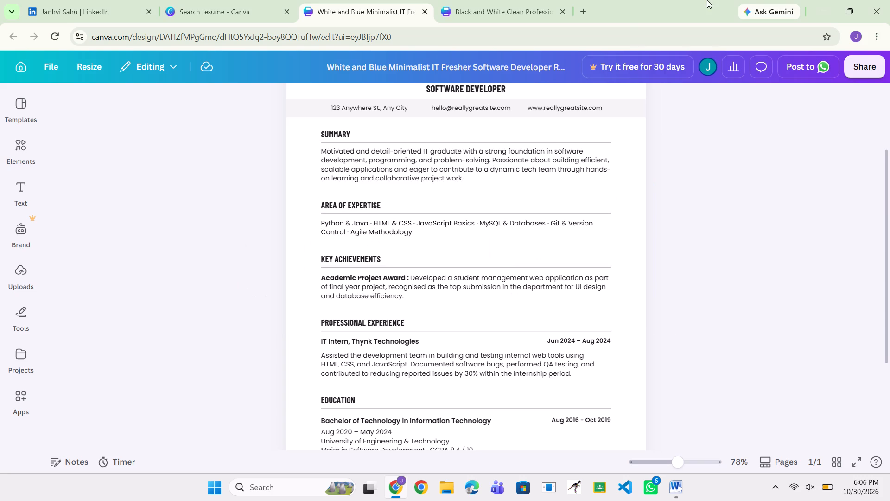
Return to the Black and White Clean Professional A4 Resume design and view its About Me section.
{"action": "left_click", "coordinate": [509, 0]}
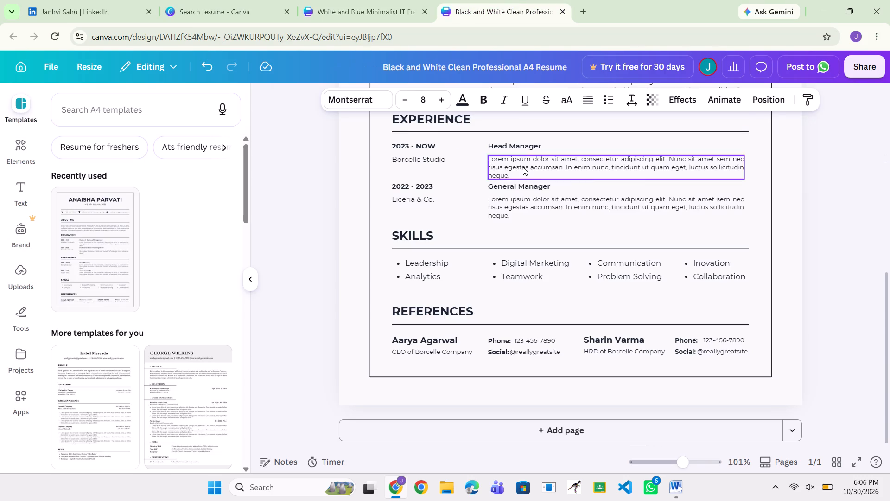
{"action": "scroll", "coordinate": [523, 167], "scroll_direction": "up", "scroll_amount": 2}
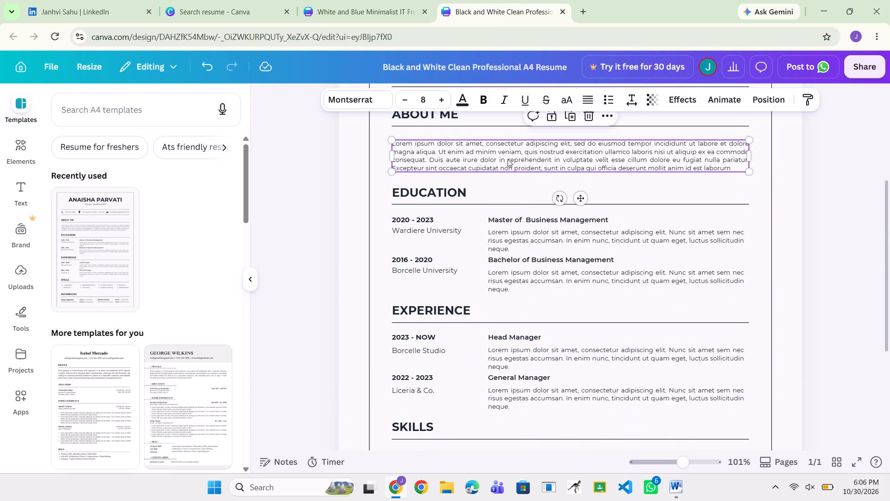
{"action": "scroll", "coordinate": [508, 159], "scroll_direction": "up", "scroll_amount": 1}
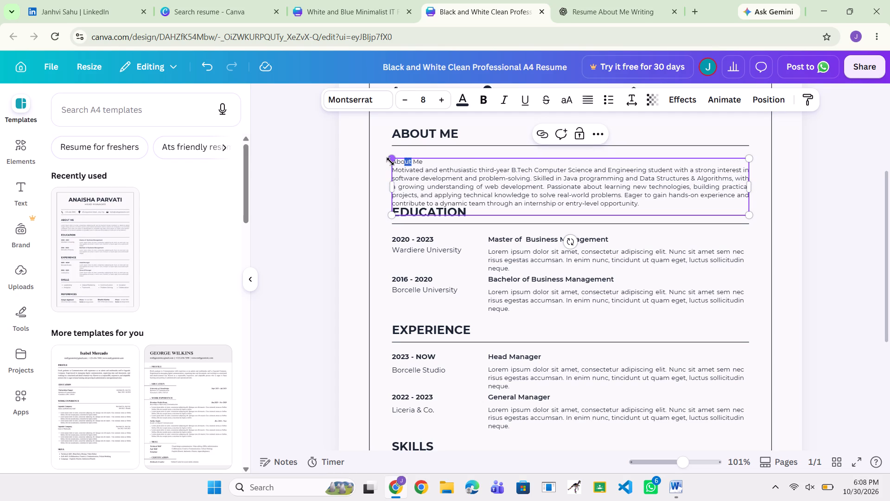
{"action": "left_click_drag", "start_coordinate": [390, 161], "coordinate": [389, 157]}
{"action": "left_click", "coordinate": [489, 183]}
{"action": "left_click_drag", "start_coordinate": [489, 183], "coordinate": [484, 161]}
{"action": "left_click_drag", "start_coordinate": [484, 161], "coordinate": [481, 148]}
{"action": "left_click_drag", "start_coordinate": [477, 155], "coordinate": [475, 151]}
Delete the redundant "About Me" title from the first line of the pasted paragraph.
{"action": "left_click", "coordinate": [443, 153]}
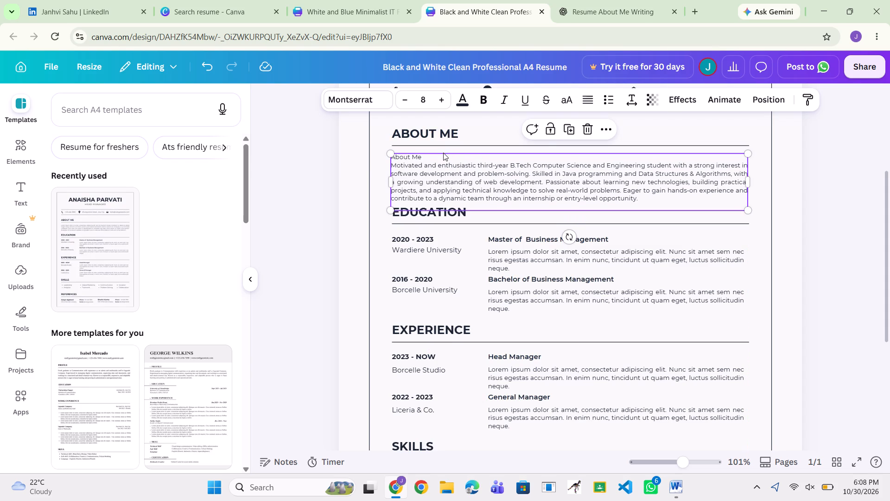
{"action": "key", "text": "BackSpace"}
{"action": "key", "text": "BackSpace"}
{"action": "key", "text": "BackSpace"}
{"action": "key", "text": "BackSpace"}
{"action": "key", "text": "BackSpace"}
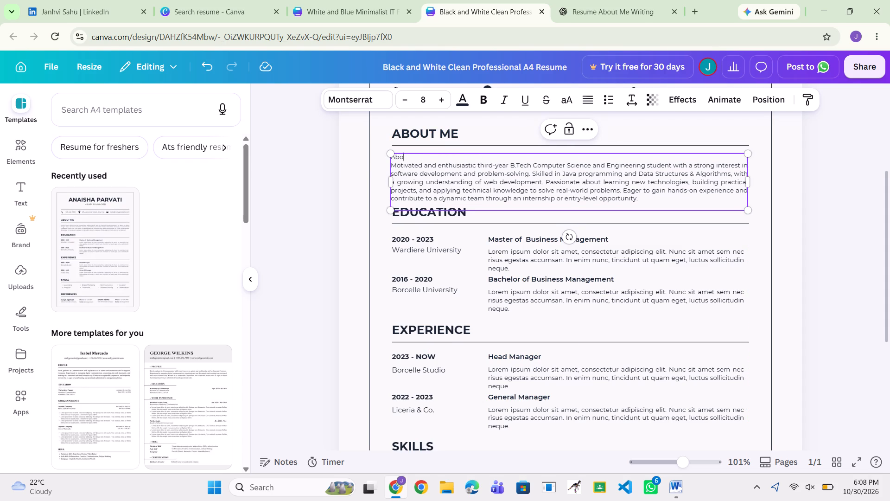
{"action": "key", "text": "BackSpace"}
{"action": "key", "text": "BackSpace"}
{"action": "key", "text": "BackSpace"}
{"action": "key", "text": "BackSpace"}
{"action": "key", "text": "BackSpace"}
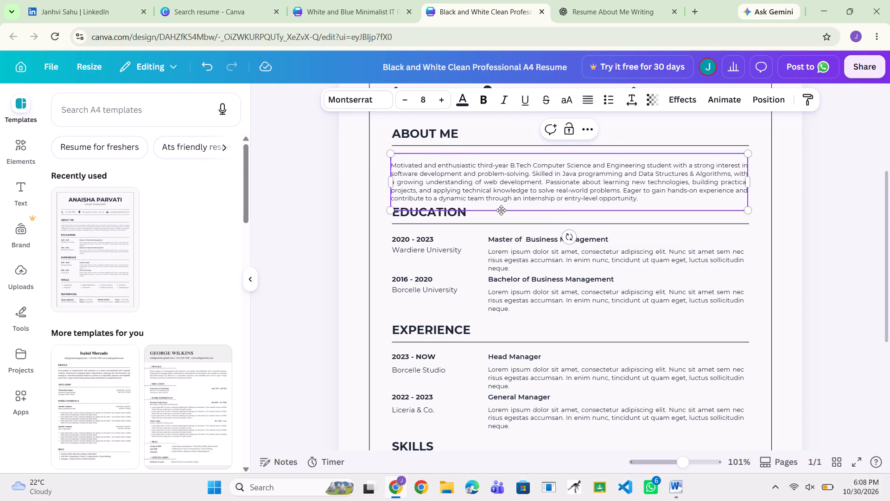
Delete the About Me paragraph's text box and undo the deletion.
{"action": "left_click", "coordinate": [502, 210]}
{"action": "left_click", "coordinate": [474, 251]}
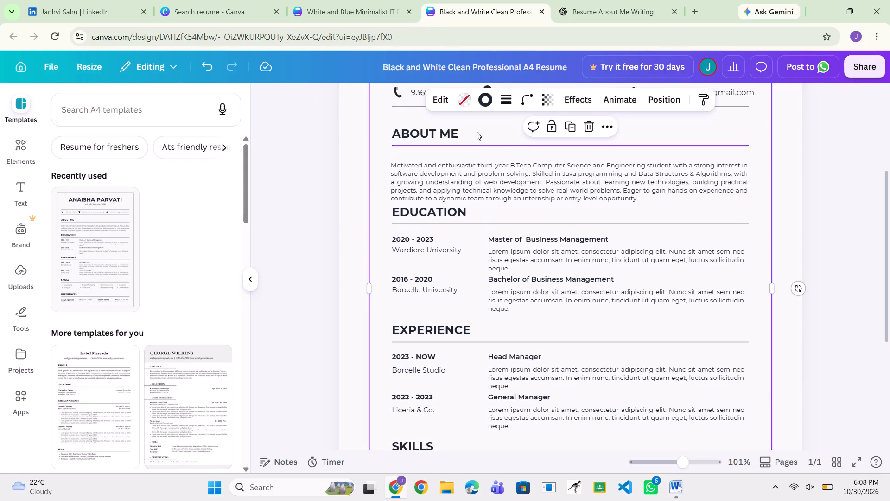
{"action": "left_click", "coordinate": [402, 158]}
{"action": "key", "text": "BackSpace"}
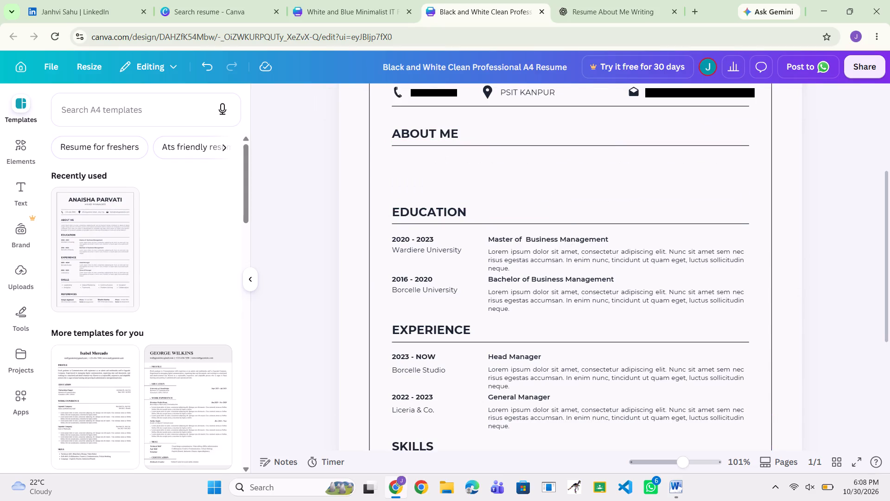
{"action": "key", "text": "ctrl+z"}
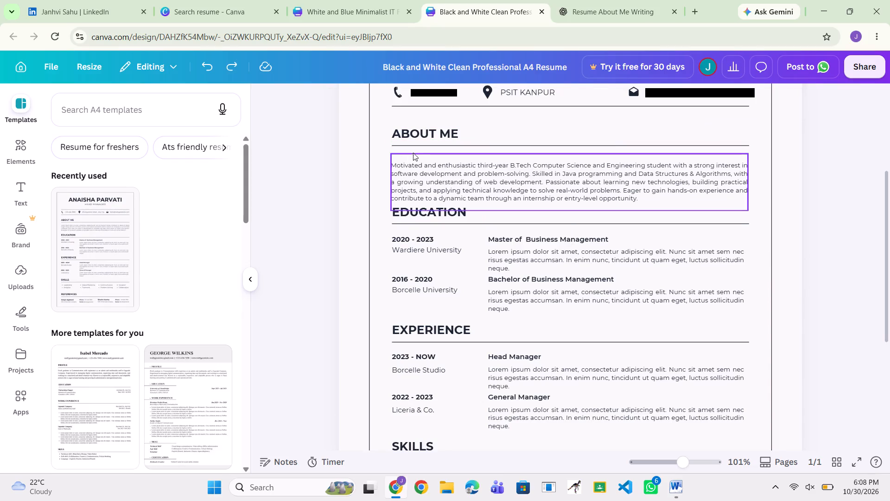
Move the About Me text box up to just below the rule under its heading, clear of the EDUCATION heading.
{"action": "left_click", "coordinate": [402, 160]}
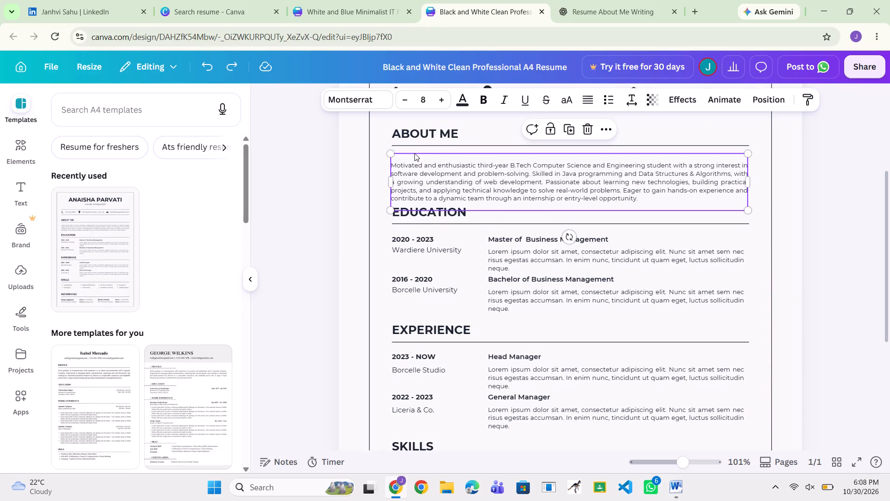
{"action": "left_click_drag", "start_coordinate": [459, 154], "coordinate": [451, 144]}
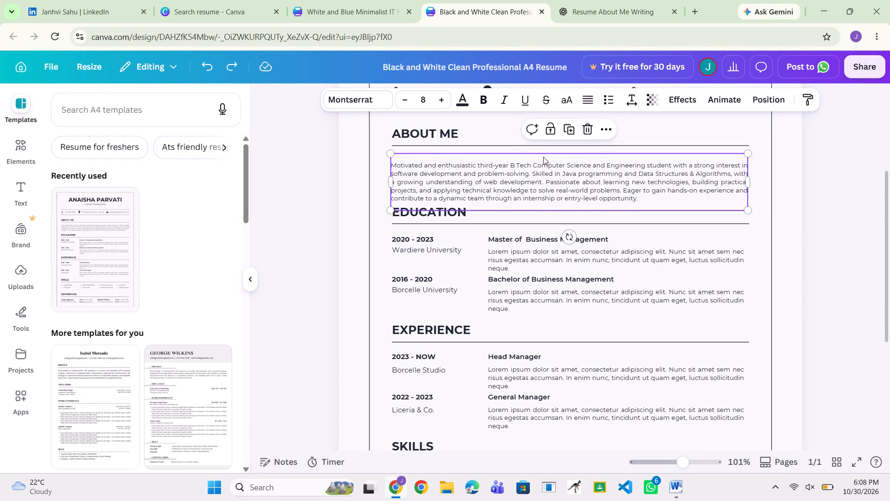
{"action": "left_click_drag", "start_coordinate": [543, 154], "coordinate": [539, 146]}
{"action": "left_click_drag", "start_coordinate": [527, 209], "coordinate": [522, 204]}
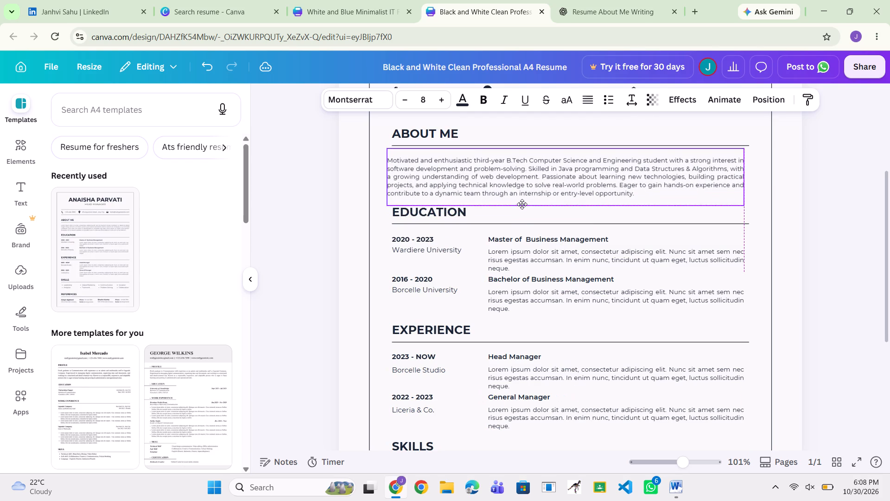
{"action": "left_click_drag", "start_coordinate": [522, 204], "coordinate": [526, 202]}
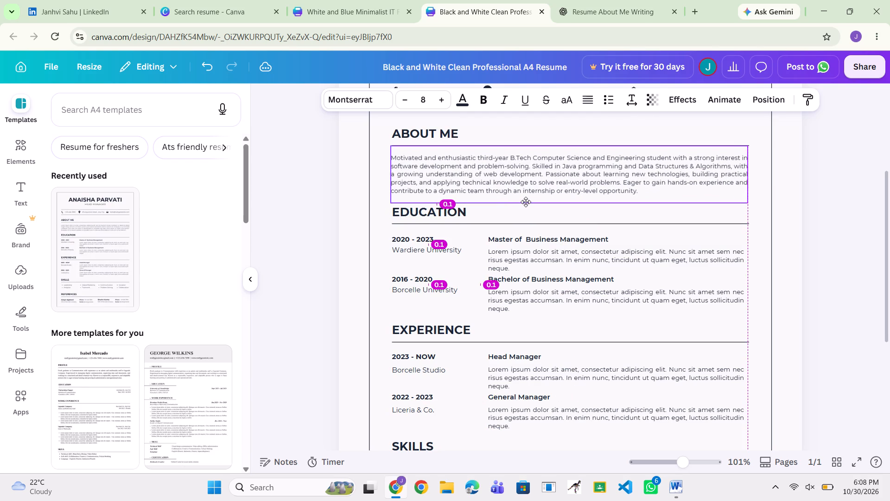
{"action": "left_click_drag", "start_coordinate": [526, 202], "coordinate": [526, 201]}
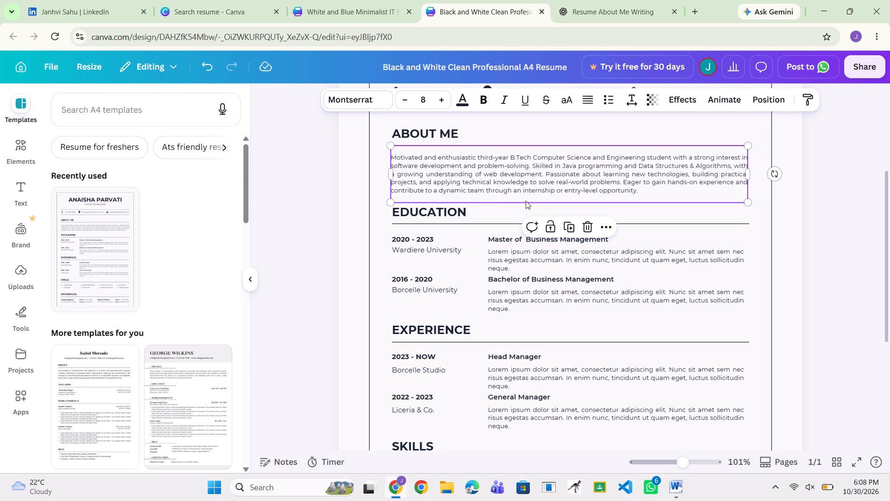
{"action": "left_click", "coordinate": [379, 231]}
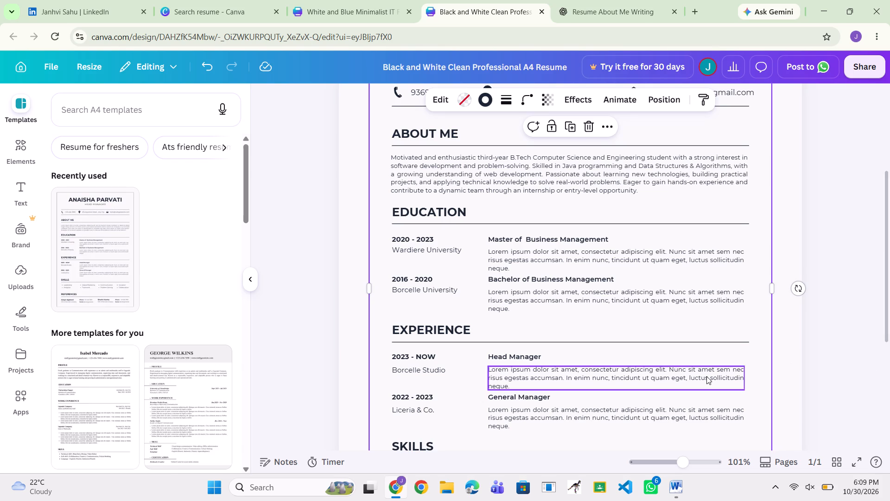
Replace the date range of the first EDUCATION entry with 2020-2021.
{"action": "left_click", "coordinate": [443, 236]}
{"action": "left_click", "coordinate": [443, 236]}
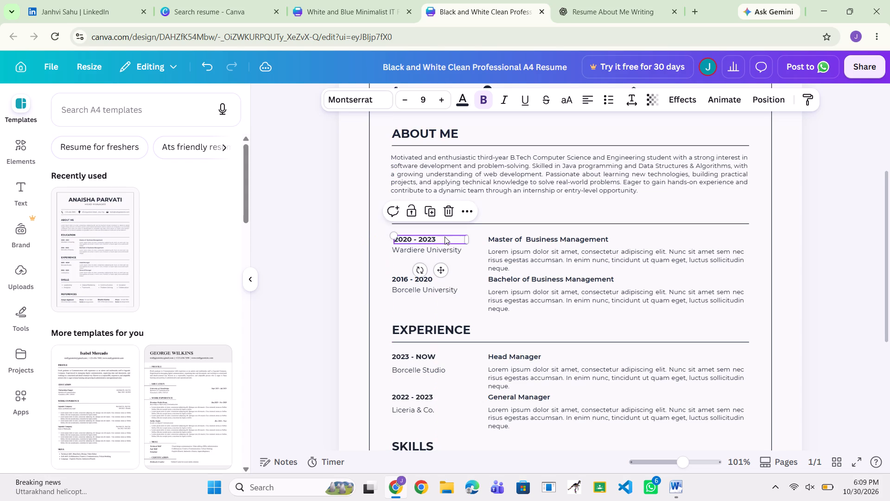
{"action": "left_click", "coordinate": [439, 241]}
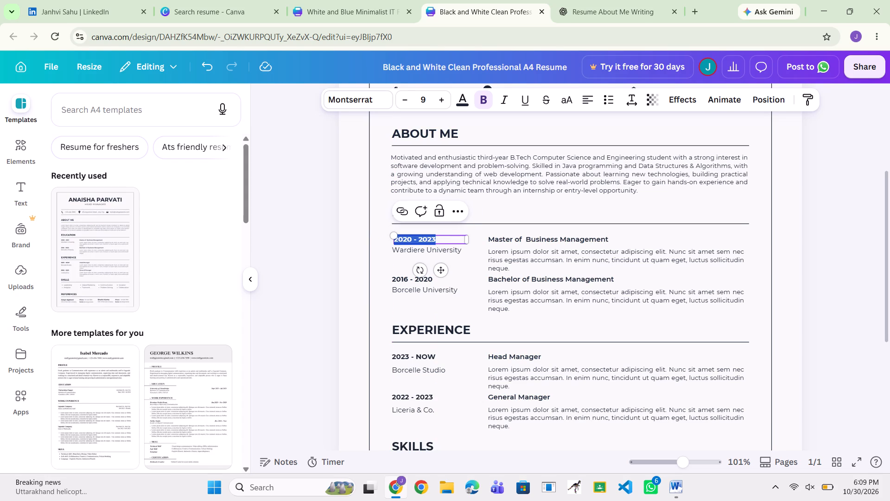
{"action": "key", "text": "BackSpace"}
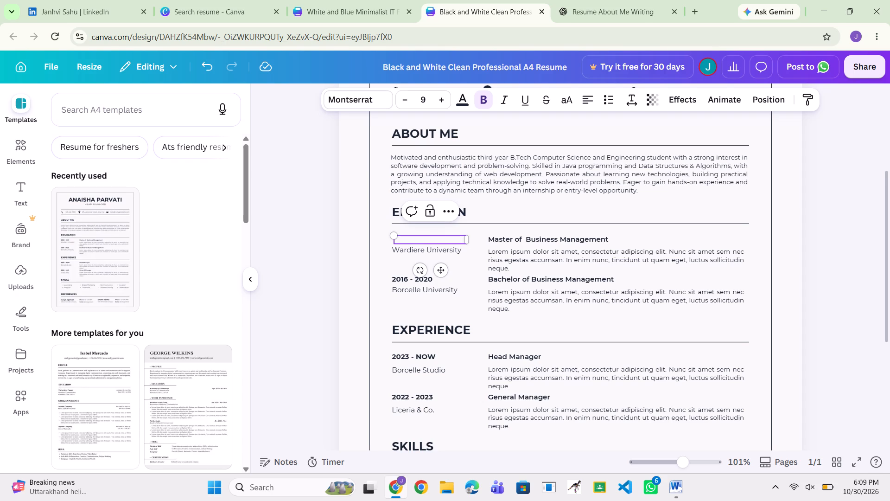
{"action": "type", "text": "2020-2021"}
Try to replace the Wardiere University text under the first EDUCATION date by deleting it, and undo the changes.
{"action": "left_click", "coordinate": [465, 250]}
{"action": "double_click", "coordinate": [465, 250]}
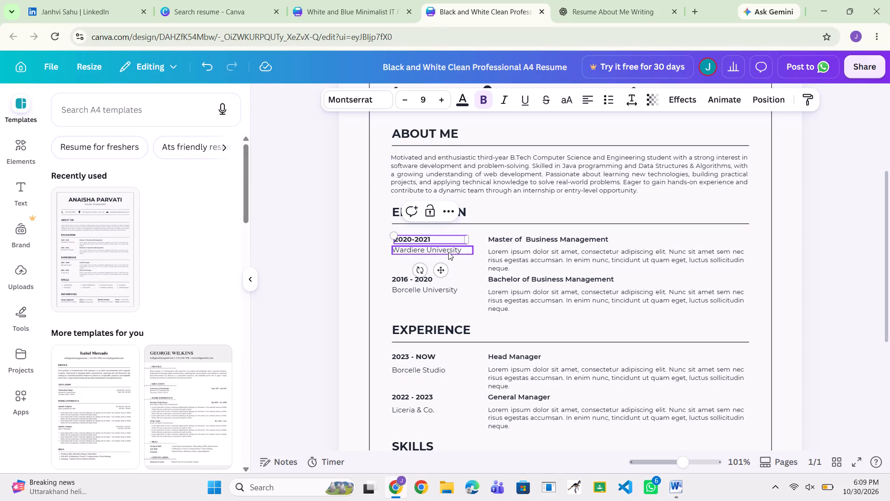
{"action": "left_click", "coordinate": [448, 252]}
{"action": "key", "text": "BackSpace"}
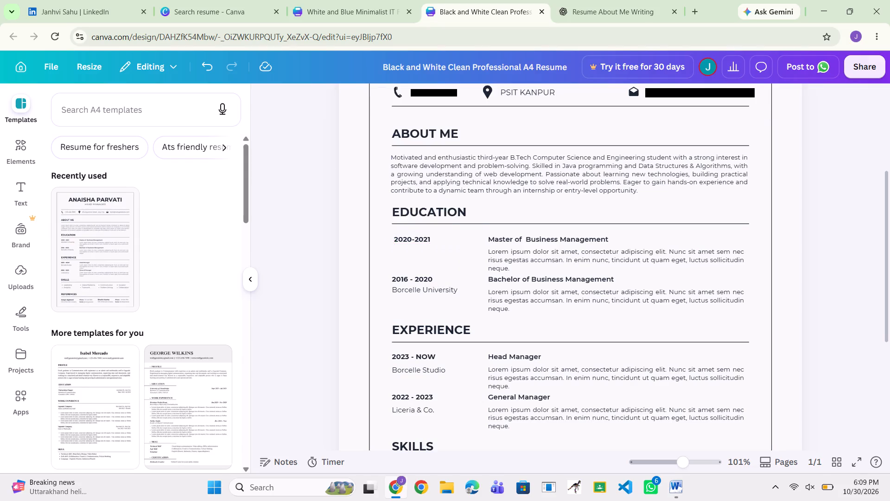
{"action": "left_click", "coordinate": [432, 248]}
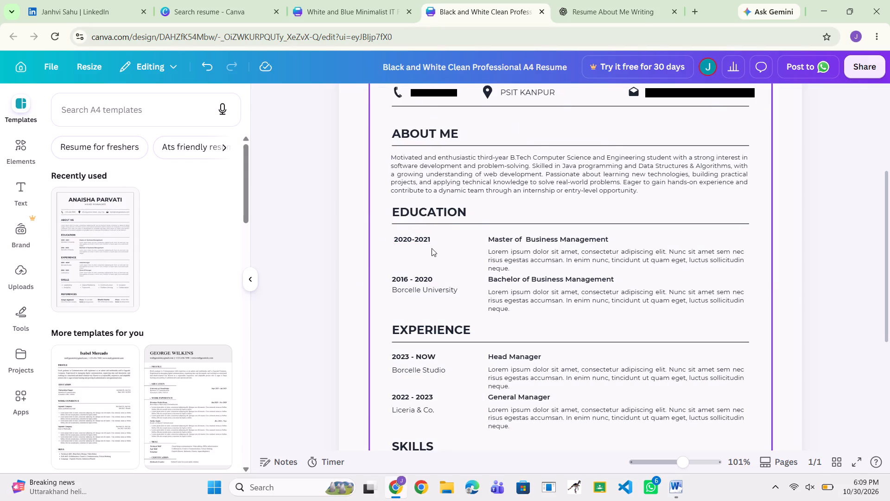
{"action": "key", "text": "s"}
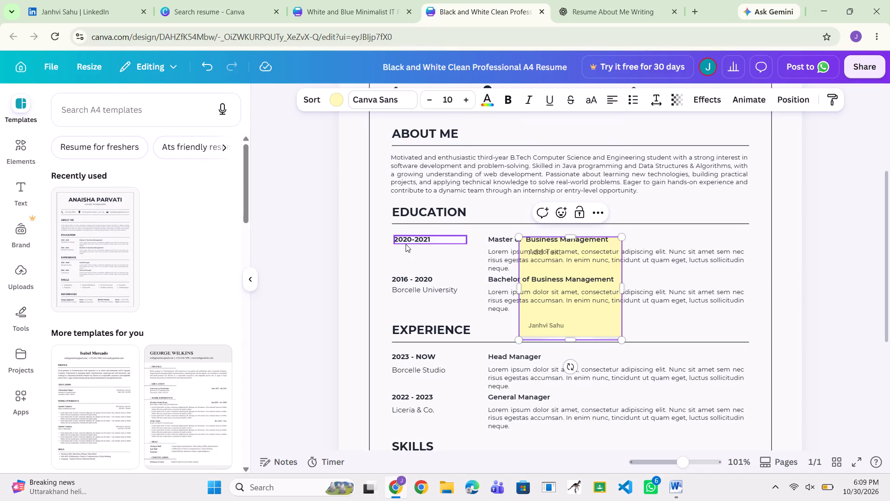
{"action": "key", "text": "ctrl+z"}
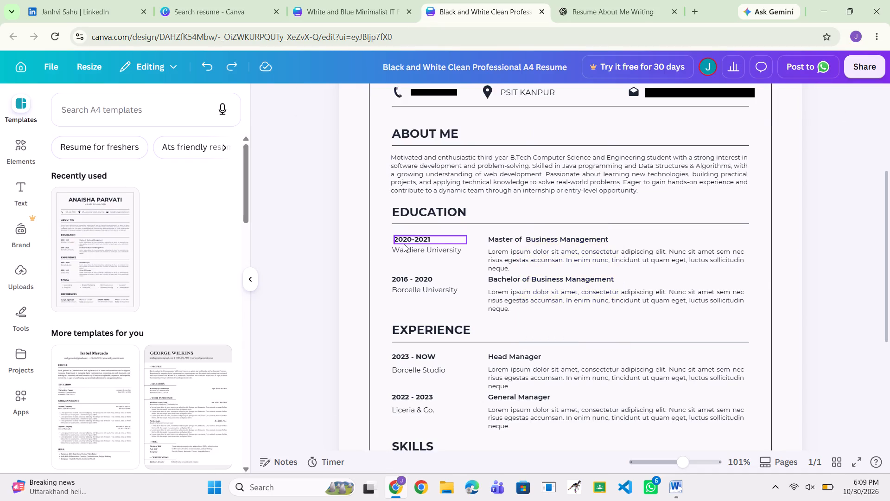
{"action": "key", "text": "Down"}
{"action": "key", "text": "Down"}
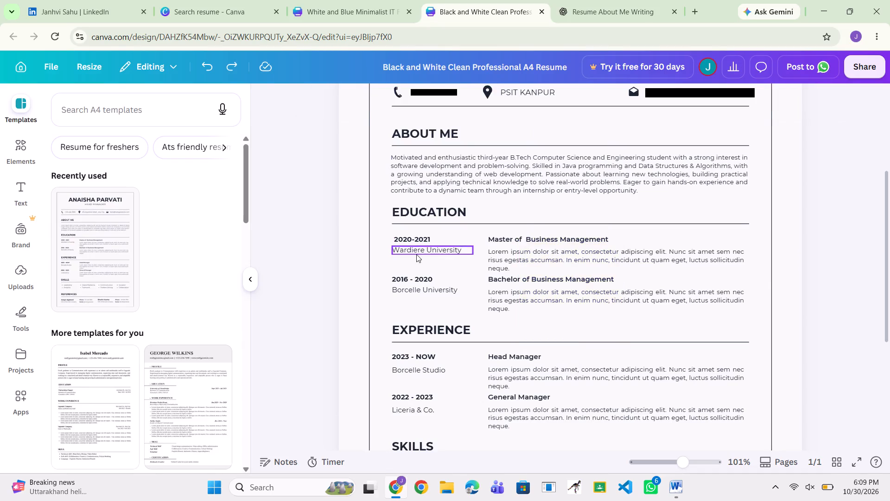
Add a yellow sticky note with two line breaks over the EDUCATION descriptions and widen it slightly.
{"action": "left_click", "coordinate": [416, 254]}
{"action": "key", "text": "s"}
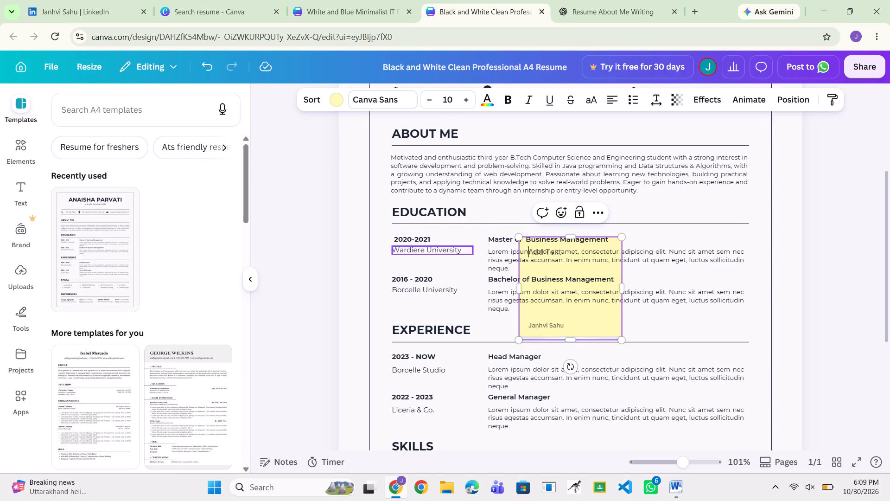
{"action": "key", "text": "Return"}
{"action": "key", "text": "Return"}
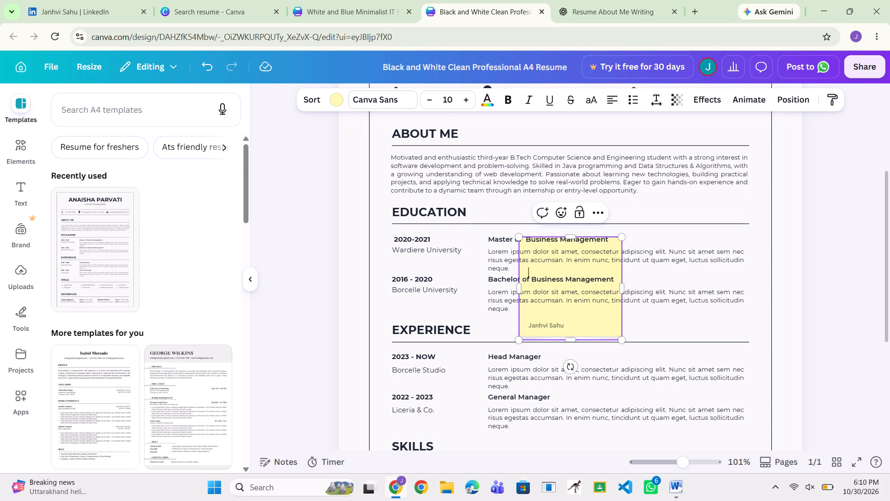
{"action": "left_click", "coordinate": [538, 272]}
{"action": "left_click_drag", "start_coordinate": [519, 289], "coordinate": [513, 284]}
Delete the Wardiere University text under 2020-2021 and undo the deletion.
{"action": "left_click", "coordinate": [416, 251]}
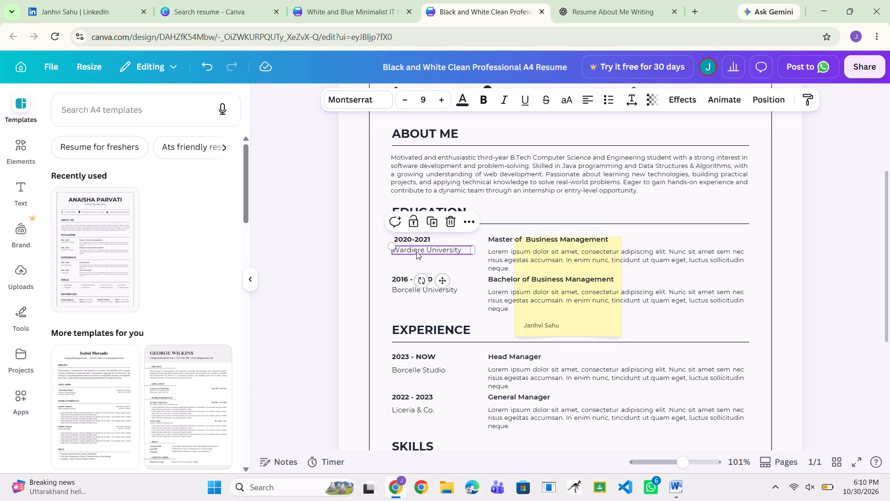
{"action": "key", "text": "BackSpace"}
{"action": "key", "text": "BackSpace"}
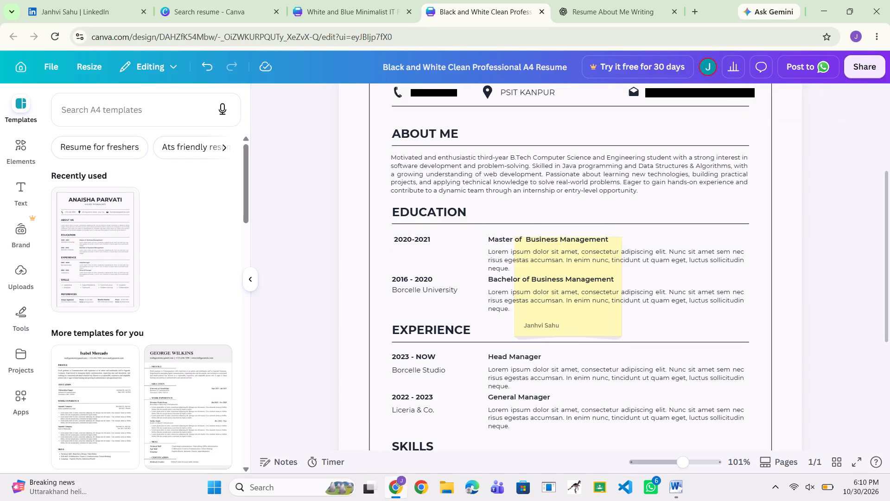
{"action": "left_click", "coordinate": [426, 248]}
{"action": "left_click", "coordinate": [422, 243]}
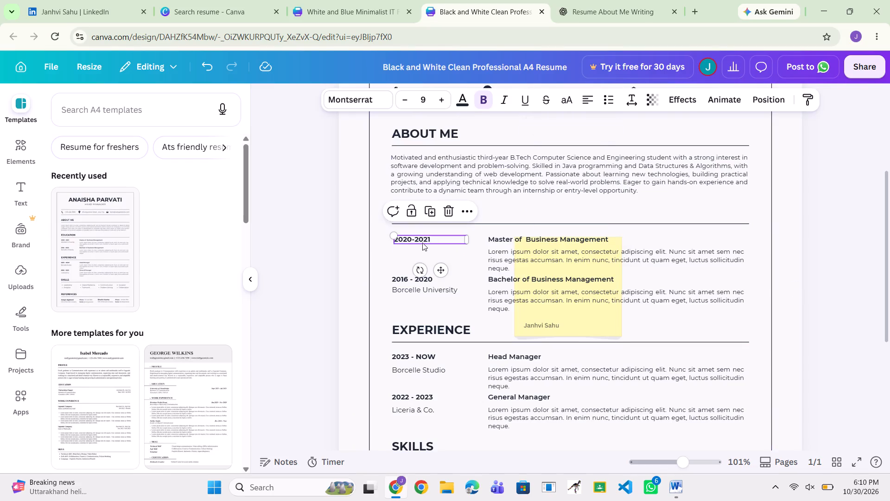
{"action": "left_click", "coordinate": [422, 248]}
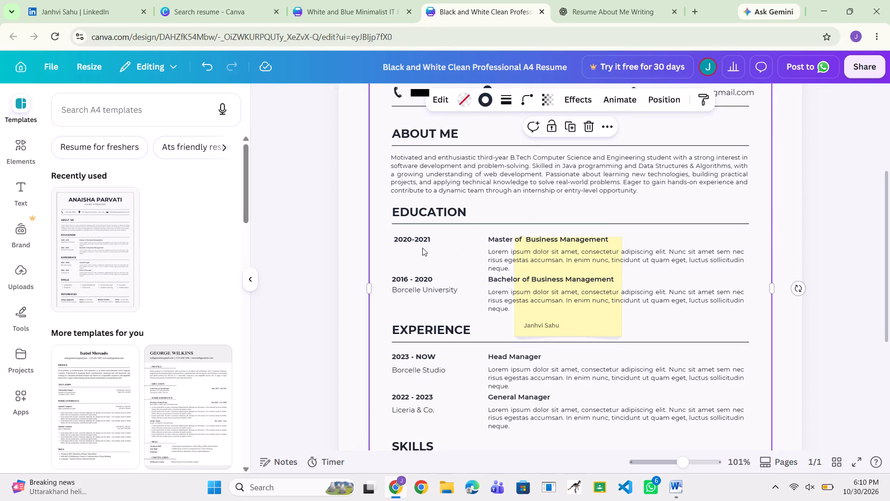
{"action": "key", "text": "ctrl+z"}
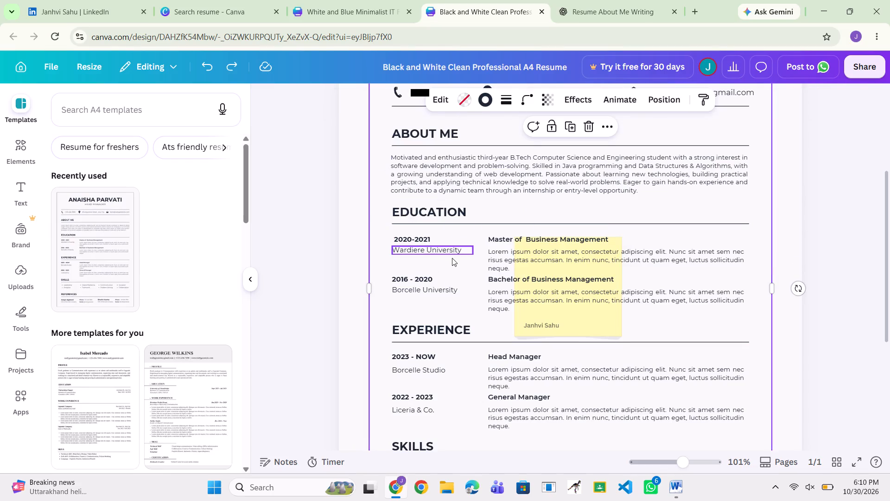
Examine the remaining EXPERIENCE, SKILLS and REFERENCES sections, and return to the EDUCATION entries.
{"action": "left_click", "coordinate": [452, 258]}
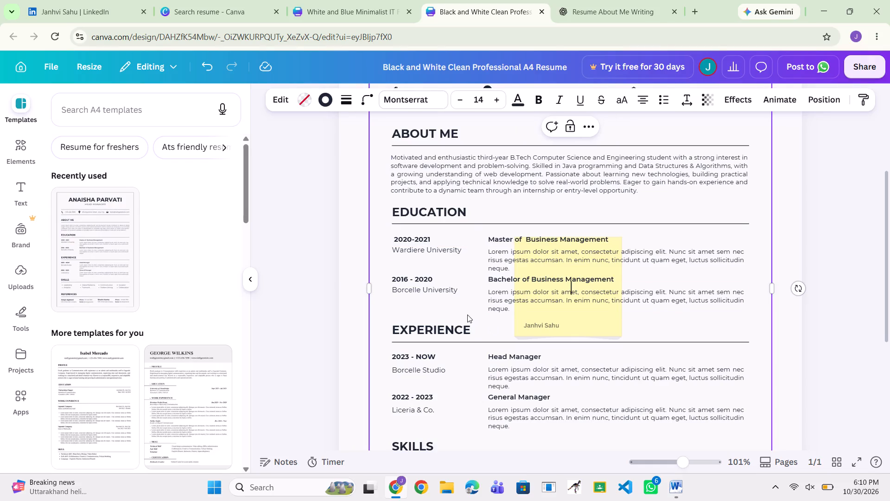
{"action": "left_click", "coordinate": [467, 315]}
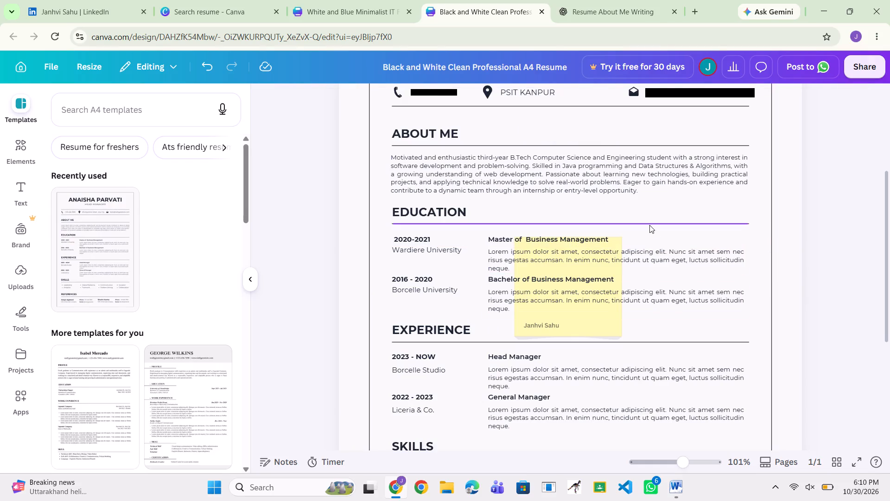
{"action": "left_click", "coordinate": [650, 230]}
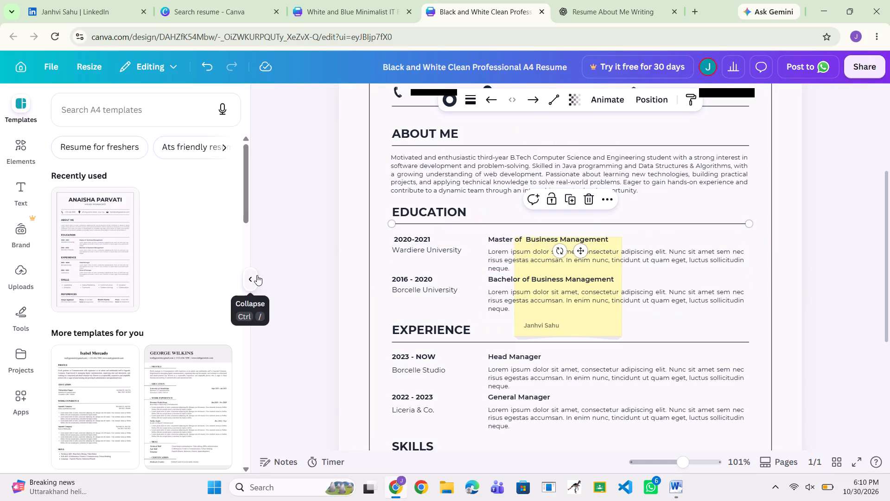
{"action": "scroll", "coordinate": [257, 275], "scroll_direction": "down", "scroll_amount": 1}
{"action": "scroll", "coordinate": [418, 310], "scroll_direction": "down", "scroll_amount": 1}
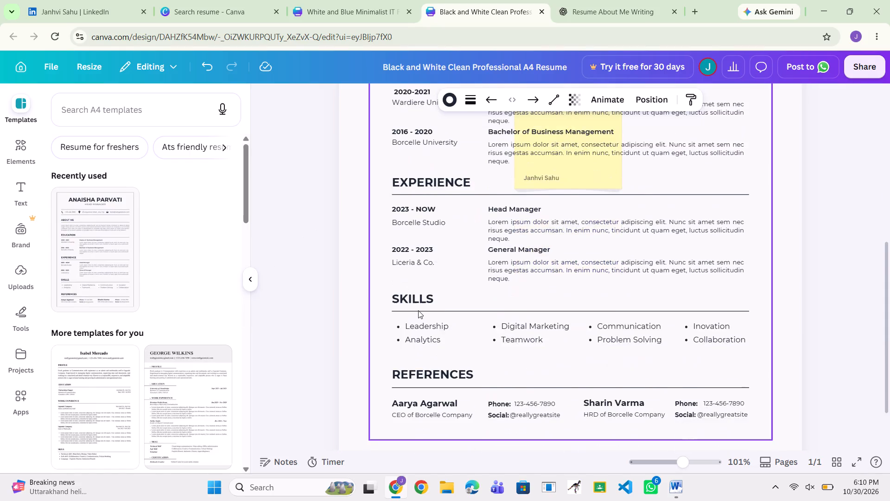
{"action": "scroll", "coordinate": [418, 310], "scroll_direction": "down", "scroll_amount": 2}
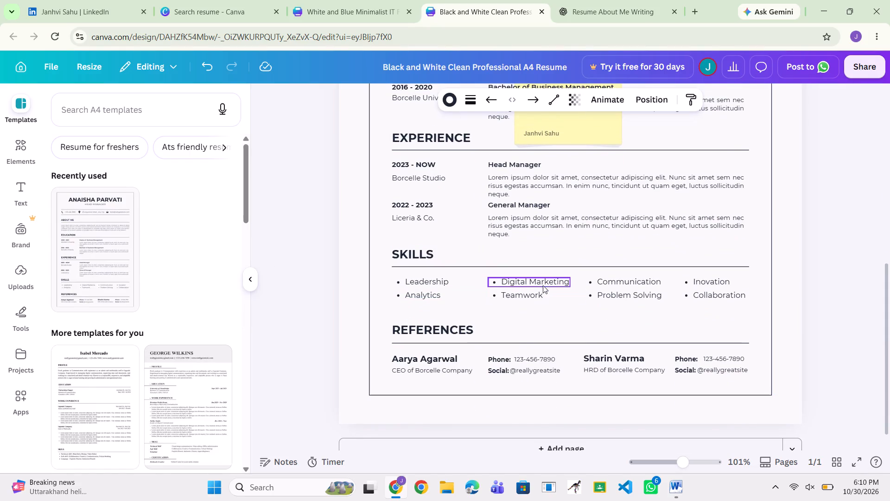
{"action": "scroll", "coordinate": [536, 270], "scroll_direction": "up", "scroll_amount": 2}
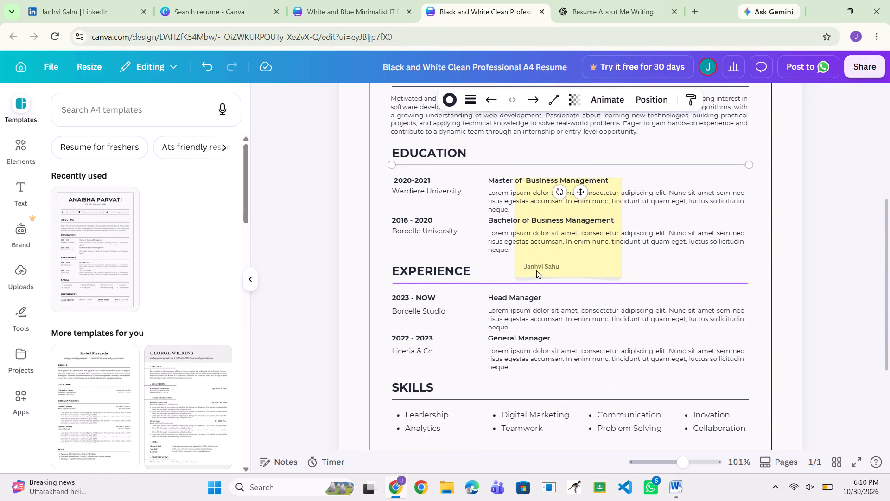
{"action": "scroll", "coordinate": [536, 270], "scroll_direction": "up", "scroll_amount": 1}
{"action": "left_click", "coordinate": [443, 242]}
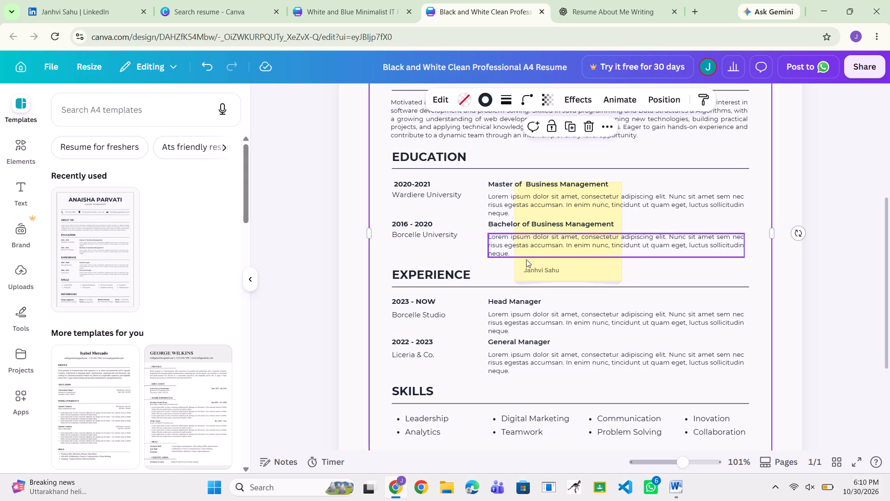
{"action": "left_click", "coordinate": [679, 260]}
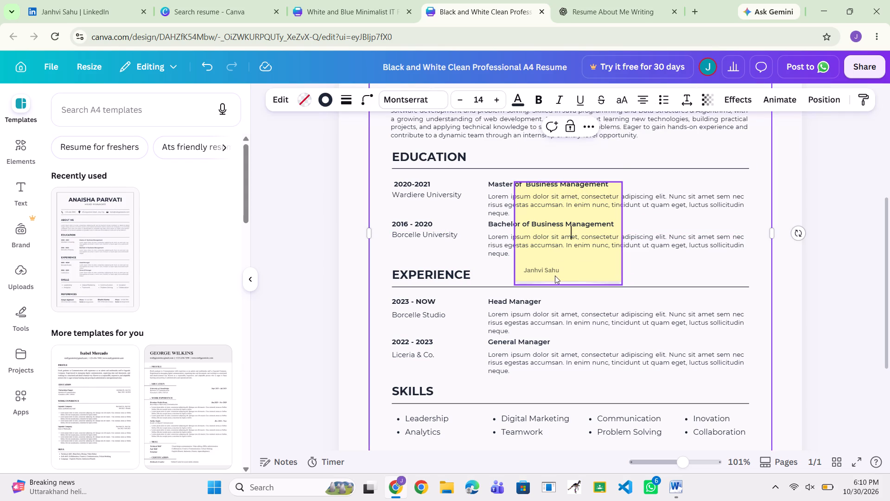
Undo the sticky note's widening, text and placement over the EDUCATION descriptions.
{"action": "left_click", "coordinate": [554, 273]}
{"action": "key", "text": "ctrl+z"}
{"action": "key", "text": "ctrl+z"}
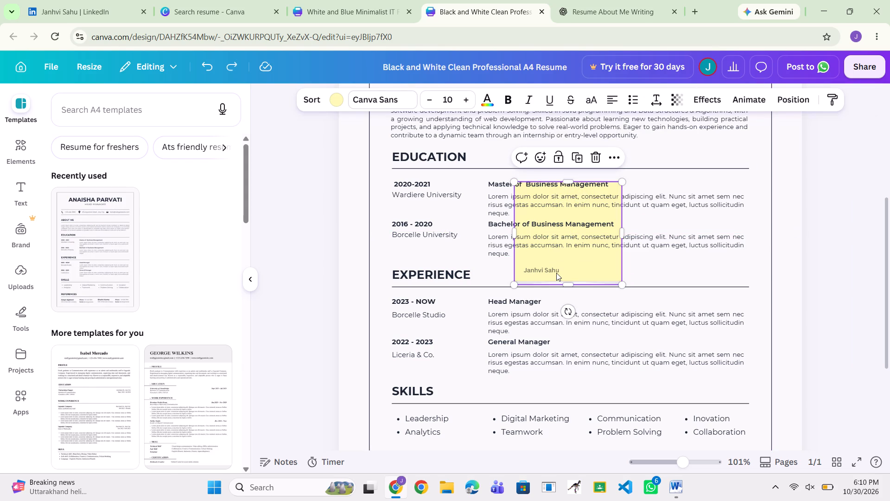
{"action": "key", "text": "ctrl+z"}
{"action": "left_click", "coordinate": [466, 250]}
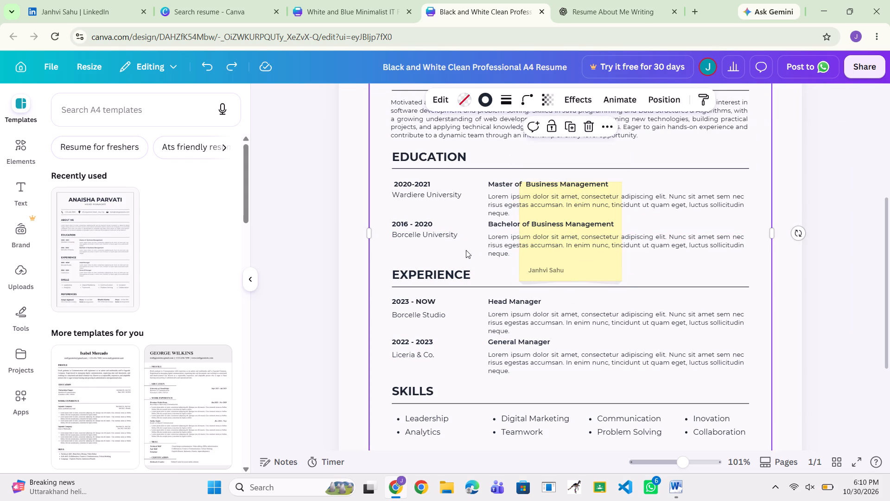
{"action": "key", "text": "ctrl+z"}
{"action": "key", "text": "ctrl+z"}
{"action": "key", "text": "ctrl+z"}
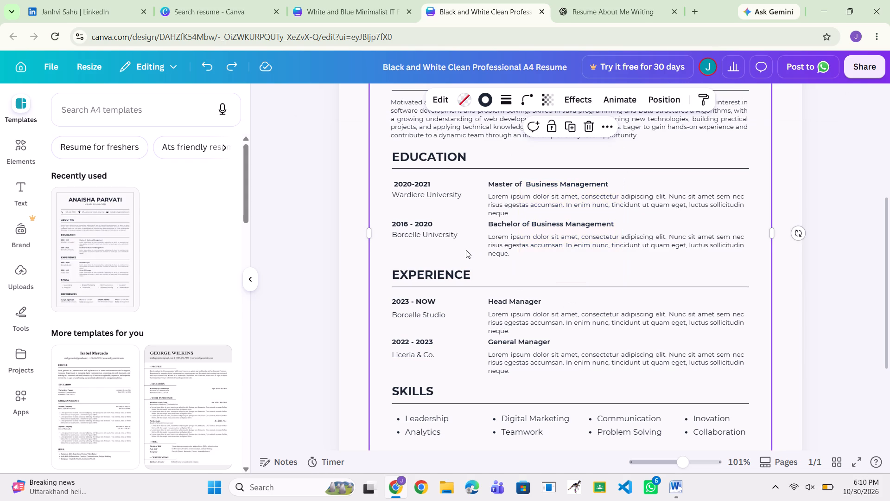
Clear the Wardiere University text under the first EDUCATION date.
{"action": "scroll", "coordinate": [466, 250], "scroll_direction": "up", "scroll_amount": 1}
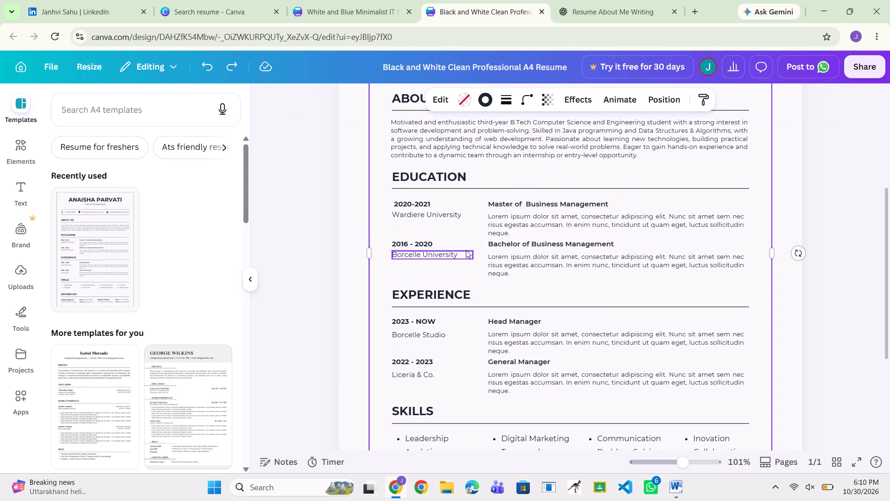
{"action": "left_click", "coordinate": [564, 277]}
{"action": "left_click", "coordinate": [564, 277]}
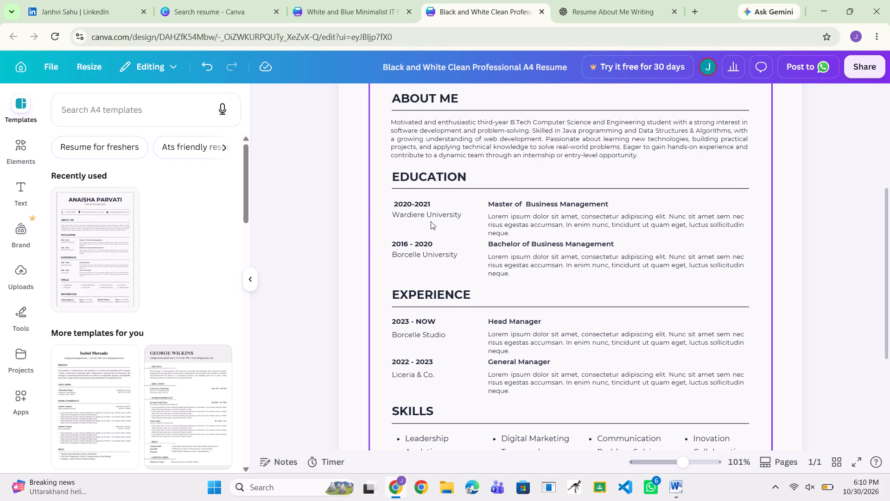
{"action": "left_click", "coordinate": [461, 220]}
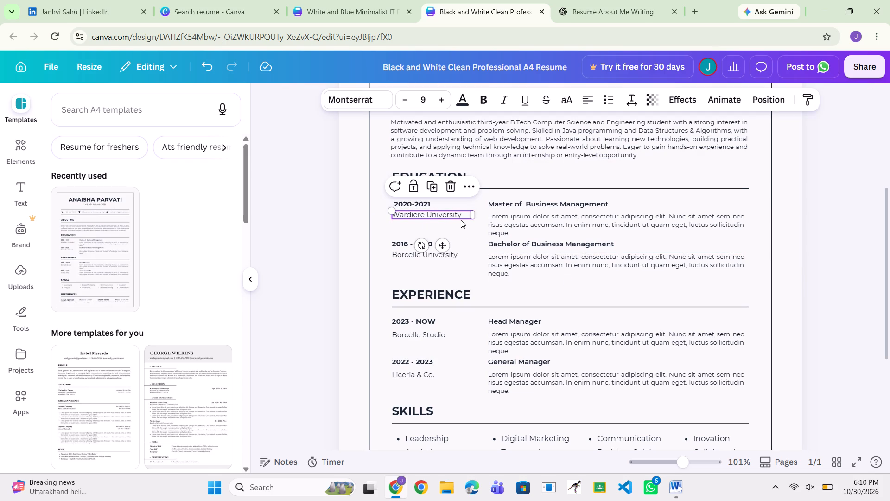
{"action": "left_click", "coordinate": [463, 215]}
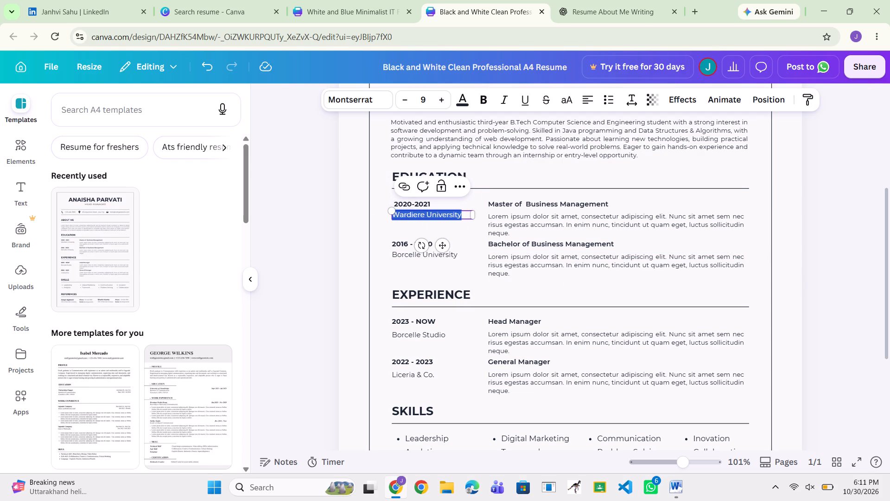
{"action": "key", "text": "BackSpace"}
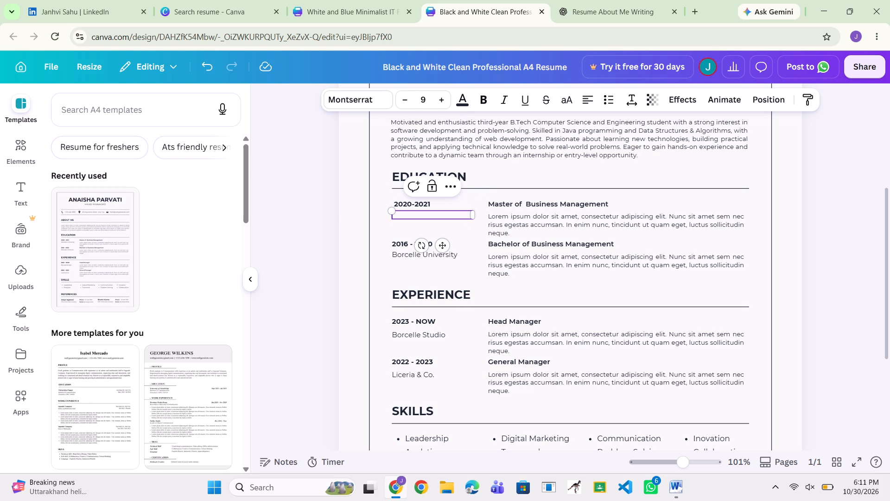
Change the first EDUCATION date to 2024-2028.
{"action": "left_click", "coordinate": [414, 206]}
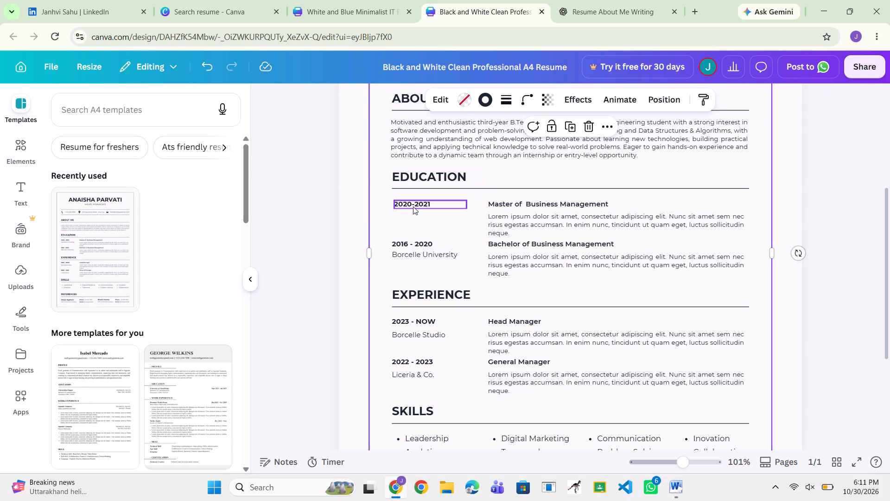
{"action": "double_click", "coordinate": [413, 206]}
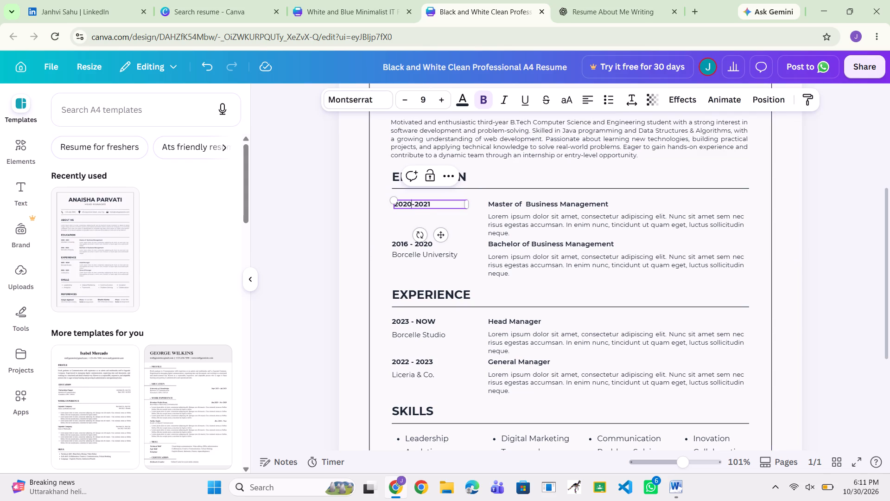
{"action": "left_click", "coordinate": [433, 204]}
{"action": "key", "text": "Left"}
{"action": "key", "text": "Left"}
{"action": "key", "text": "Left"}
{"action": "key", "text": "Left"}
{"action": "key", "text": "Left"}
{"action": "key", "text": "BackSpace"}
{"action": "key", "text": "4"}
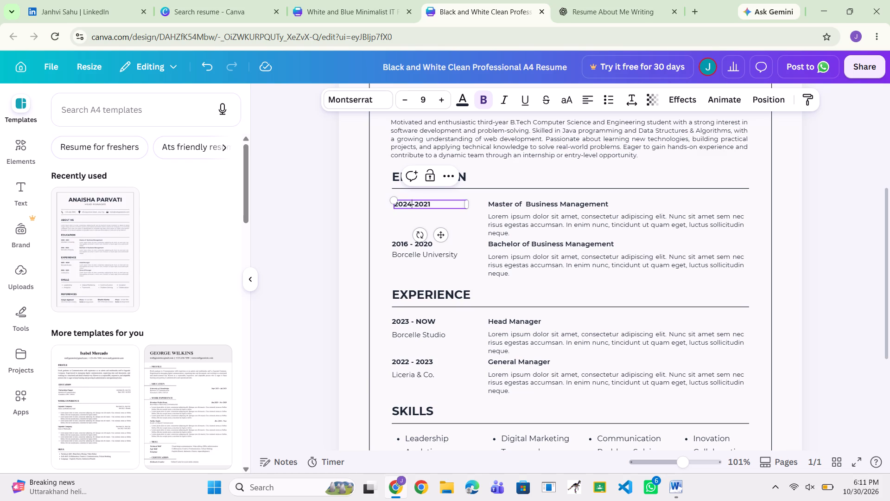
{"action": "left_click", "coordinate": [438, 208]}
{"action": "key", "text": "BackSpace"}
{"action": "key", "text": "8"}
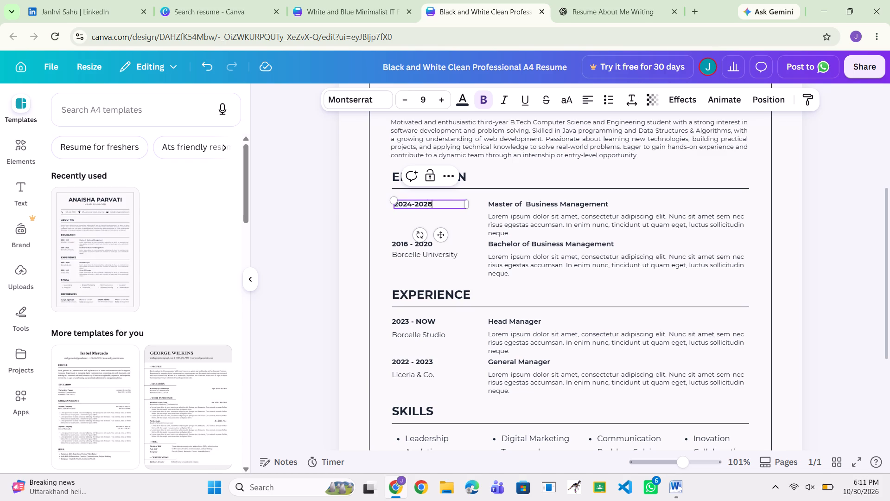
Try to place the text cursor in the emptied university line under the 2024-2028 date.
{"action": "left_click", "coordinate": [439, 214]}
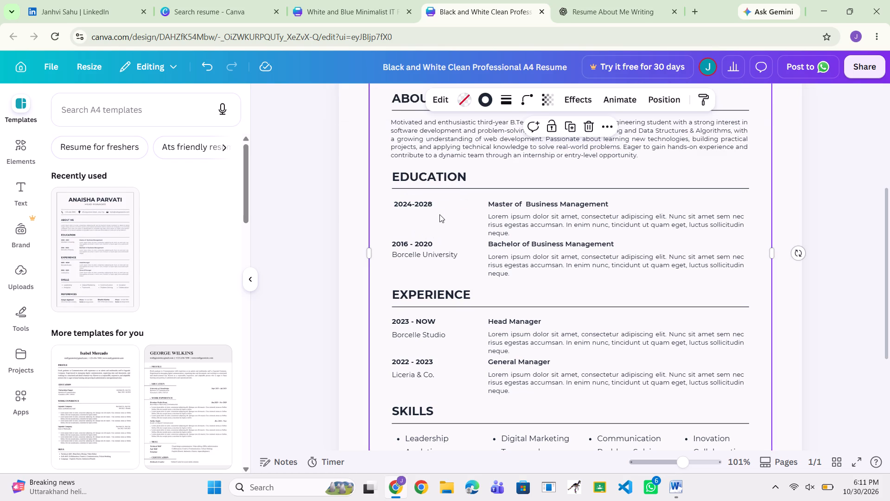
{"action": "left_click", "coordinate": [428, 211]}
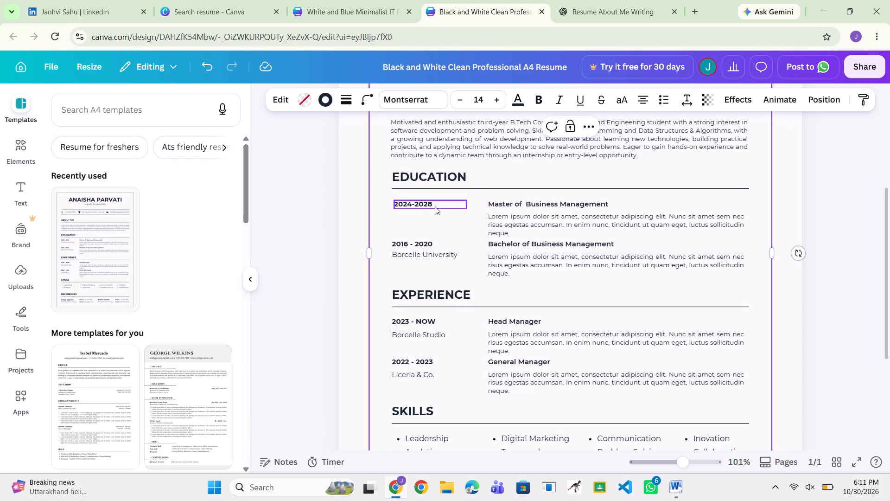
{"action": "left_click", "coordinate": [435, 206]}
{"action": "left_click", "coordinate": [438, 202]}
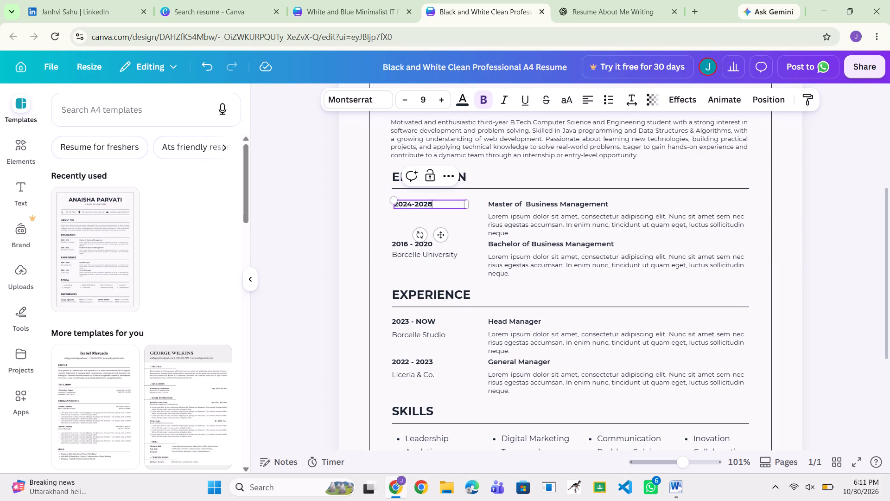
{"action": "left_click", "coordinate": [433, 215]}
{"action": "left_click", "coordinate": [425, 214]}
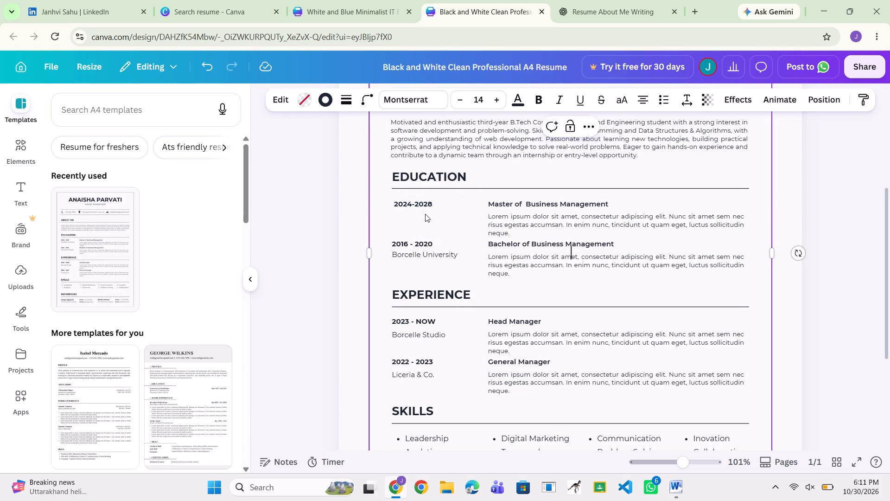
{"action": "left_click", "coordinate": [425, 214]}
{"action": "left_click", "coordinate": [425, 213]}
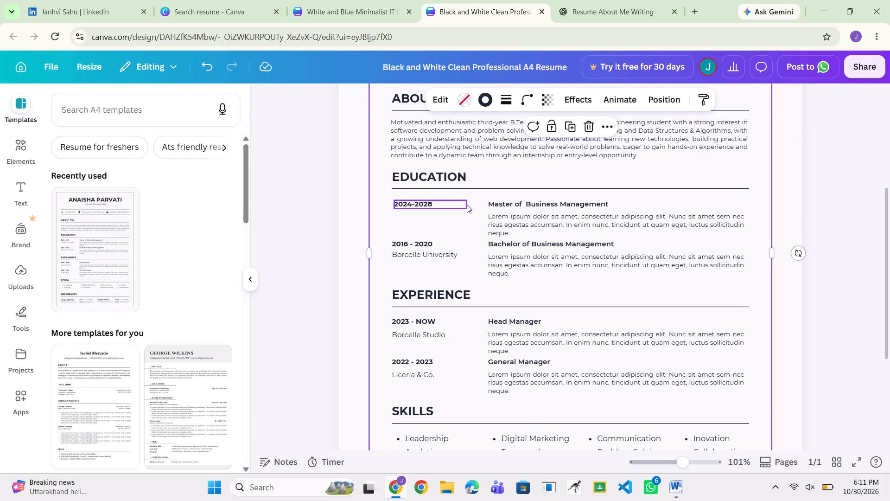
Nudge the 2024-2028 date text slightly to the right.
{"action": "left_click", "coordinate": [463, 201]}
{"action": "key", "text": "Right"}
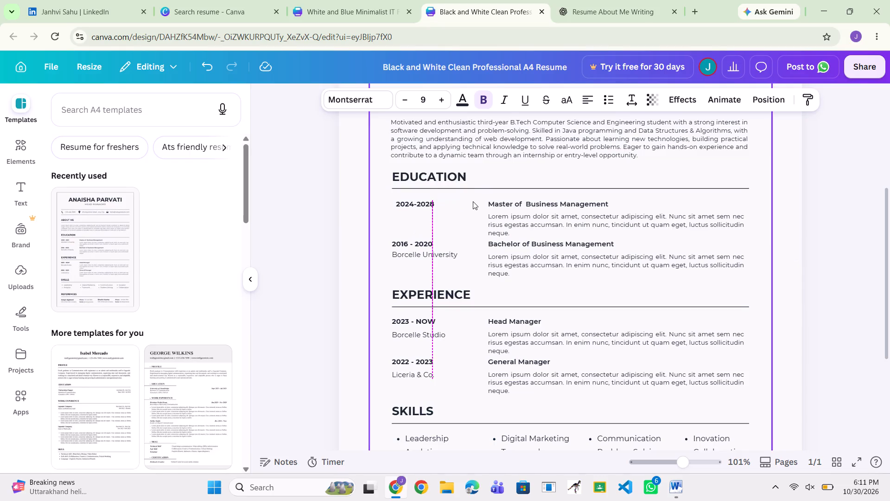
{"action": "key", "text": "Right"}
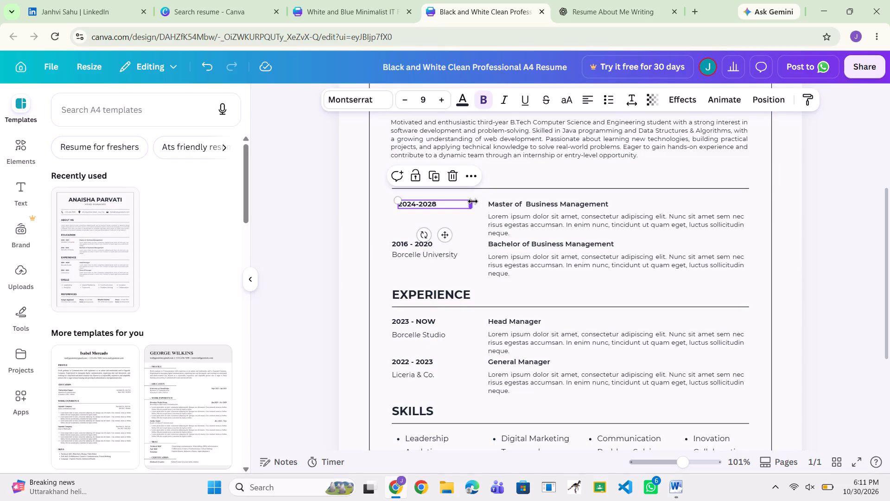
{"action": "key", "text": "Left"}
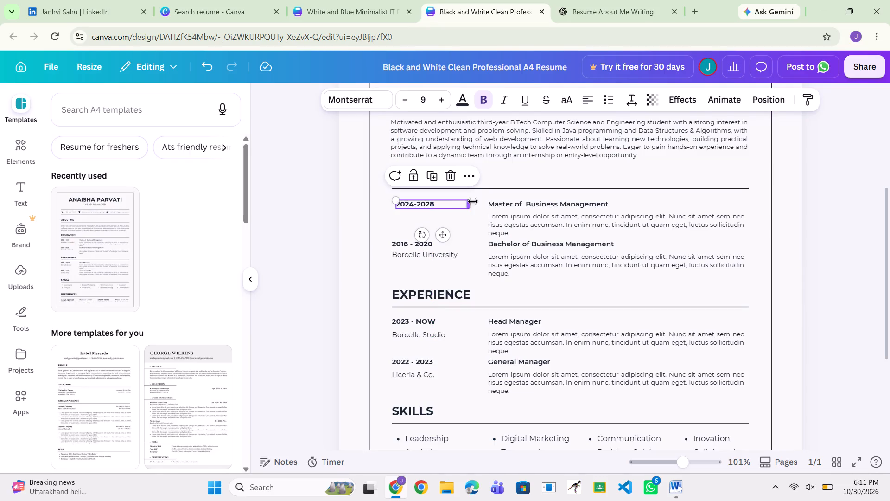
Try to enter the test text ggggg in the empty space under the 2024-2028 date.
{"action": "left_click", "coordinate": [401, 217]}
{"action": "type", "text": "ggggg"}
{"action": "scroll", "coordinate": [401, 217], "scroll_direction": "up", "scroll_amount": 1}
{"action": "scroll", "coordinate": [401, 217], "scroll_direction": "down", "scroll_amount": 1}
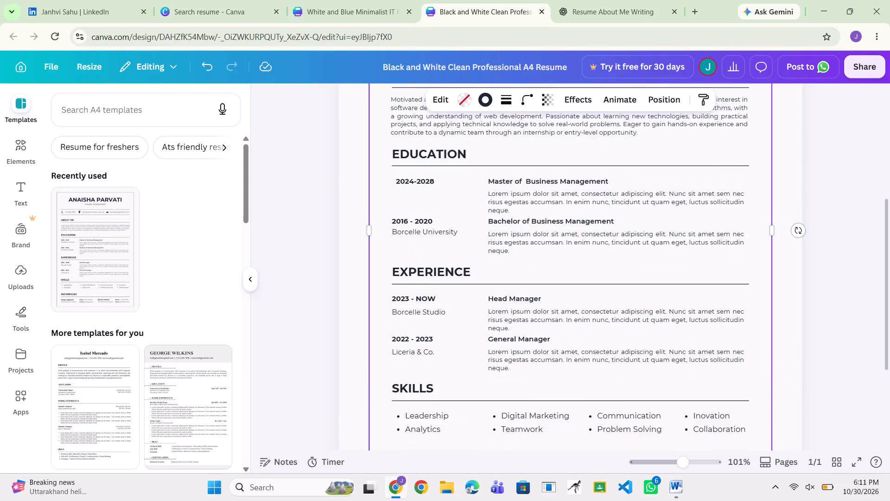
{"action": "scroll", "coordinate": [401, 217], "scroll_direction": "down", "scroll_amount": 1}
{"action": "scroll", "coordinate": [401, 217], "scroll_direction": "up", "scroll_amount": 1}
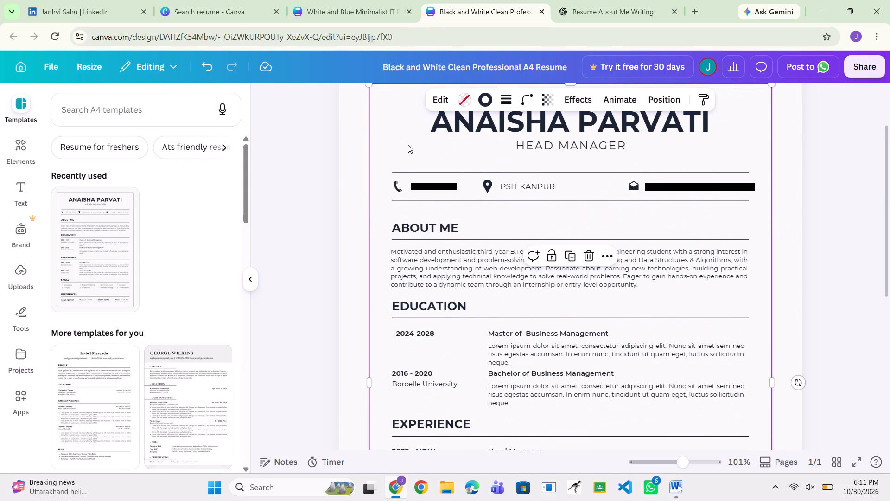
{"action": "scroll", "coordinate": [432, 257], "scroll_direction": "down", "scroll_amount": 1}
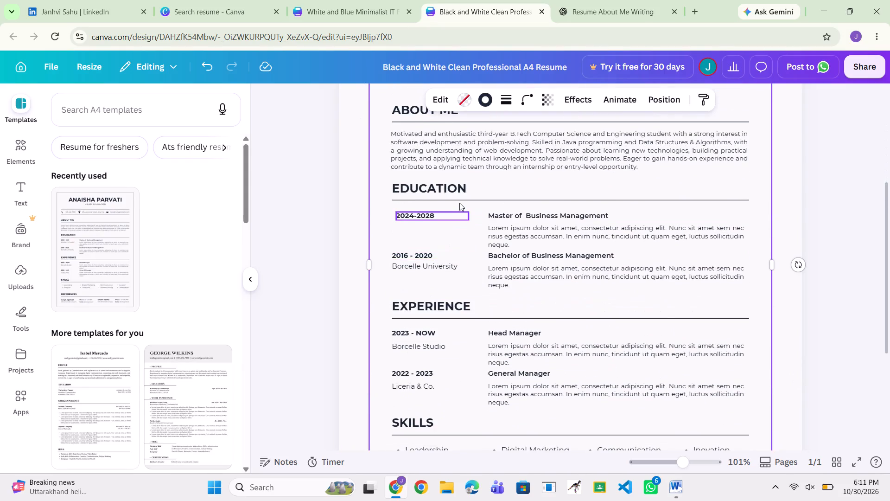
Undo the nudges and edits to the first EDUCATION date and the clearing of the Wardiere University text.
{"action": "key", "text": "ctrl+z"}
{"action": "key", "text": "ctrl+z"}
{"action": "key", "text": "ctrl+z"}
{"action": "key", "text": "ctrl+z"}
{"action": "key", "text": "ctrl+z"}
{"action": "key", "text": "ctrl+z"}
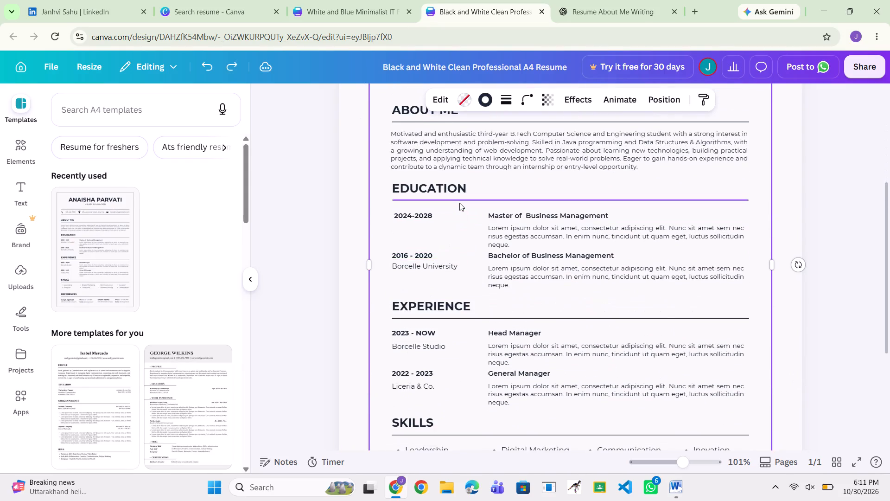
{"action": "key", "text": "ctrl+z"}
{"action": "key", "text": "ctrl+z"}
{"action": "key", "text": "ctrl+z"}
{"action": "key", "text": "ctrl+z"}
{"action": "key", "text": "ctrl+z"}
Replace the Wardiere University text in the first EDUCATION entry with PSIT KANPUR.
{"action": "left_click", "coordinate": [452, 226]}
{"action": "left_click", "coordinate": [463, 226]}
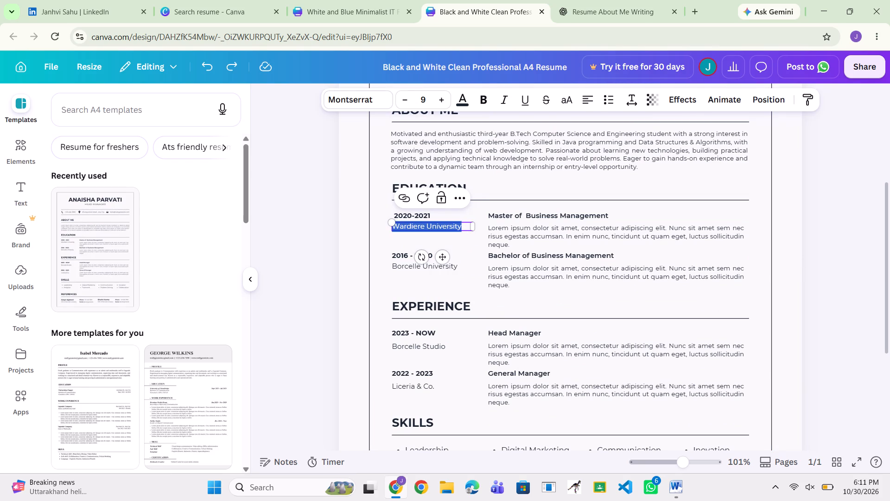
{"action": "type", "text": "PSIT"}
{"action": "key", "text": "space"}
{"action": "type", "text": "KANPUR"}
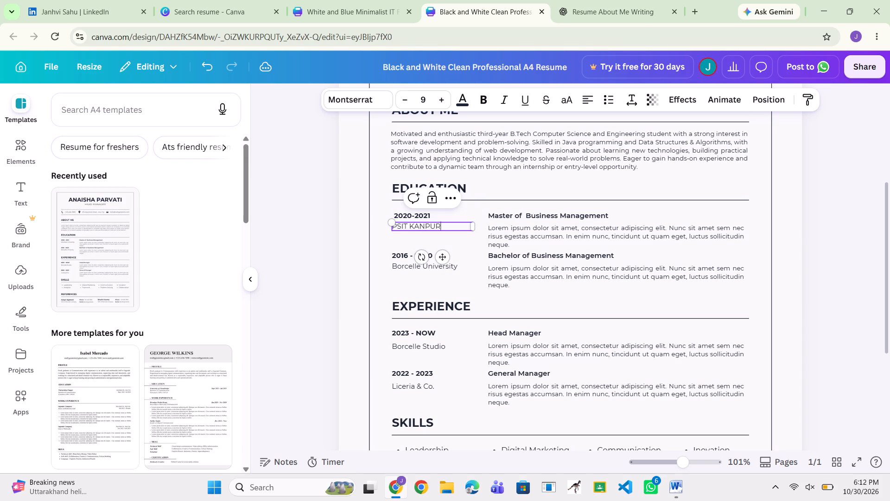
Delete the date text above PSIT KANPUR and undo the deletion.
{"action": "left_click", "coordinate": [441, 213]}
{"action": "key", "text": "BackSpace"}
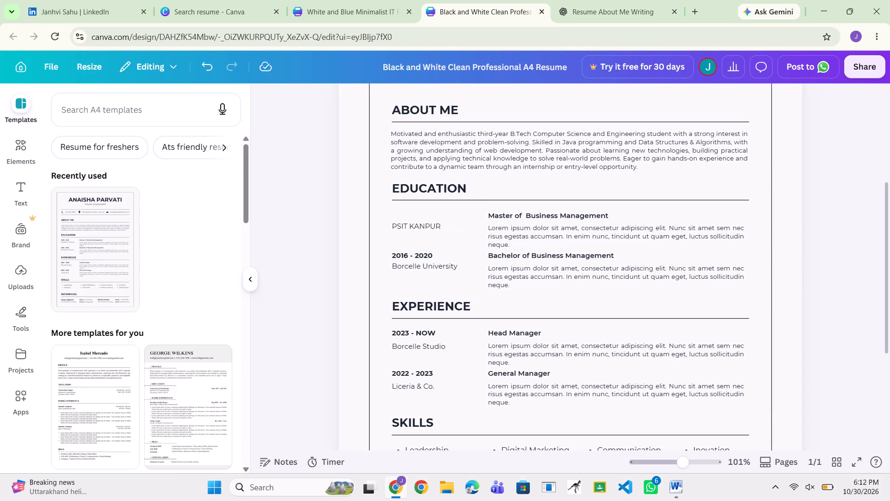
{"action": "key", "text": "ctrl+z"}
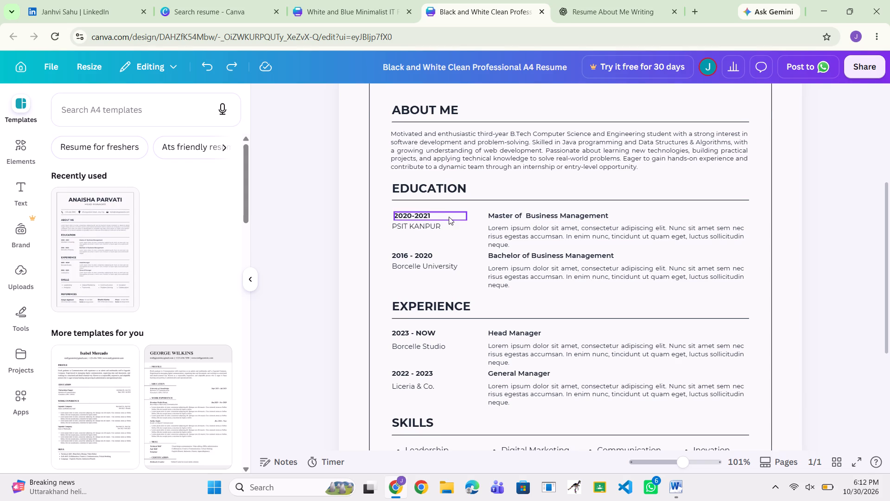
Set the date above PSIT KANPUR in the EDUCATION section to 2024-2028.
{"action": "left_click", "coordinate": [442, 211]}
{"action": "left_click", "coordinate": [442, 214]}
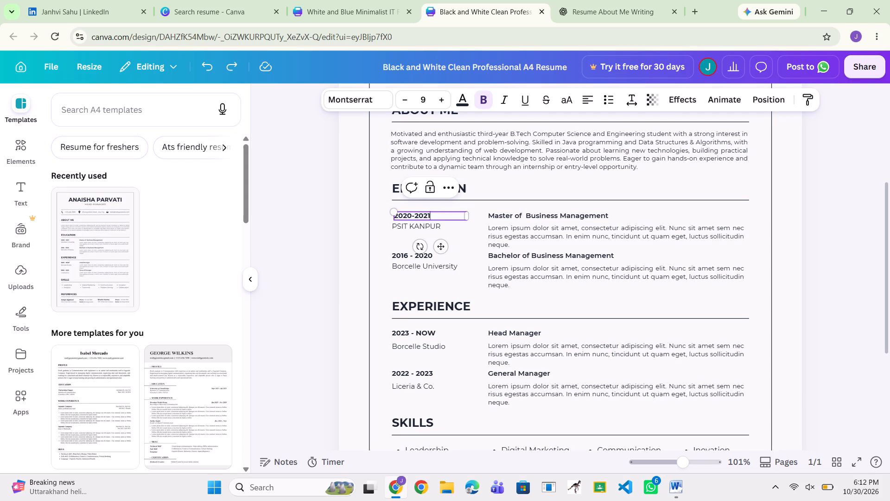
{"action": "key", "text": "BackSpace"}
{"action": "key", "text": "8"}
{"action": "key", "text": "Left"}
{"action": "key", "text": "Left"}
{"action": "key", "text": "Left"}
{"action": "key", "text": "Left"}
{"action": "key", "text": "Left"}
{"action": "key", "text": "BackSpace"}
{"action": "key", "text": "4"}
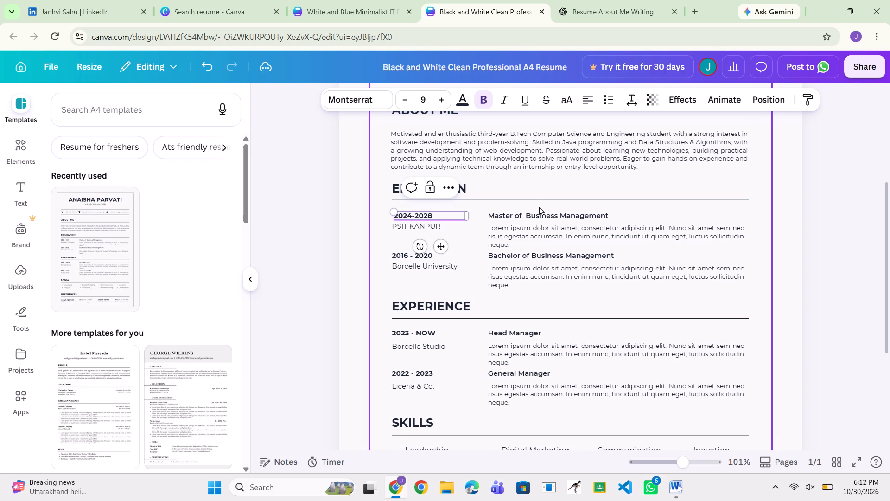
Nudge the 2024-2028 date in the EDUCATION section slightly left to align it with PSIT KANPUR below.
{"action": "left_click", "coordinate": [512, 217]}
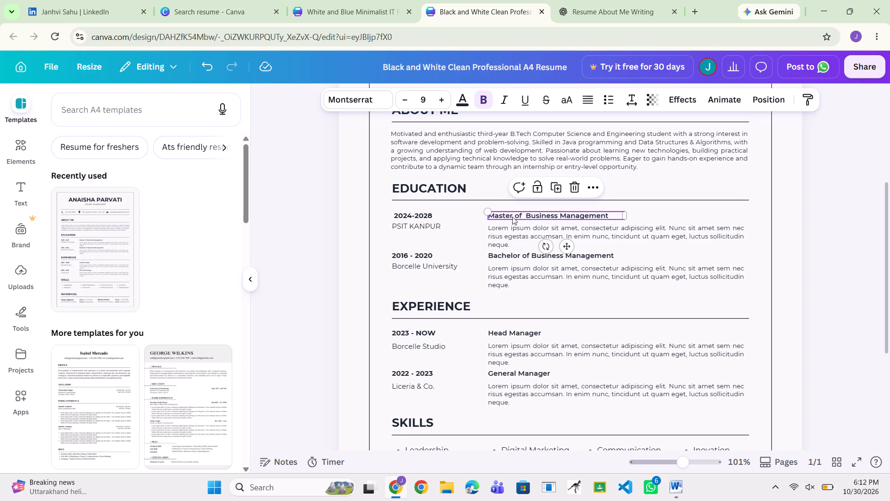
{"action": "left_click", "coordinate": [617, 210]}
{"action": "left_click", "coordinate": [415, 217]}
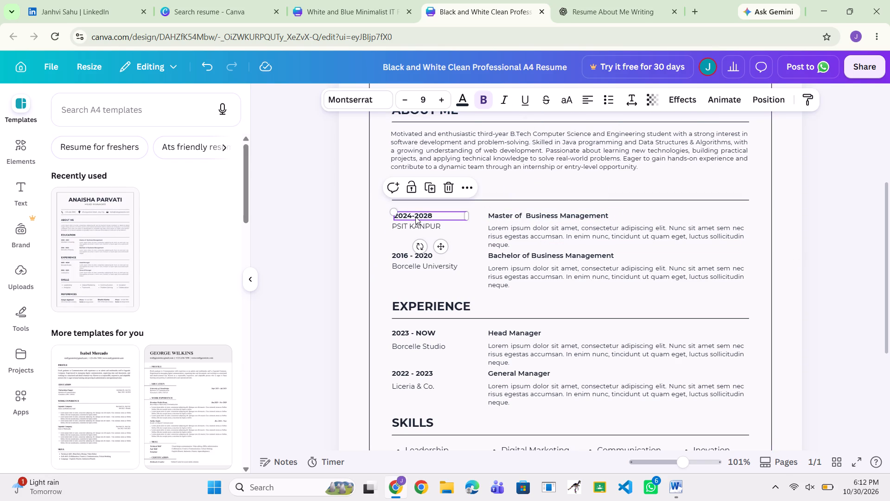
{"action": "key", "text": "Left"}
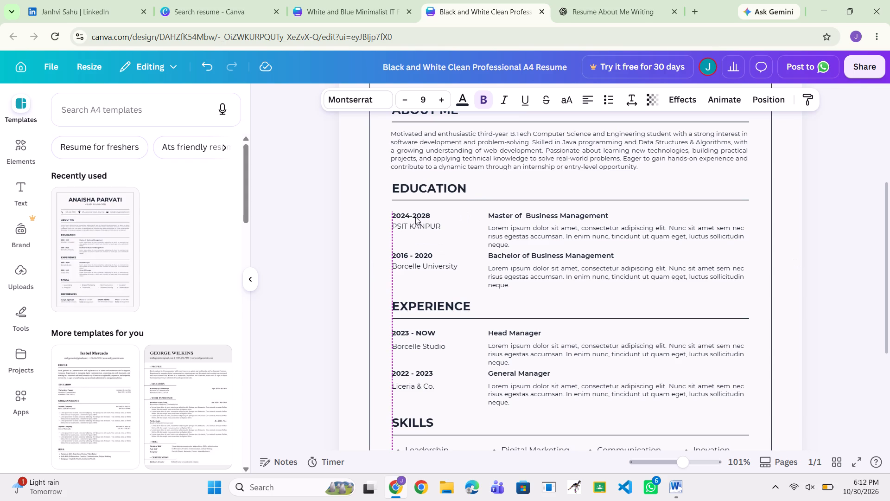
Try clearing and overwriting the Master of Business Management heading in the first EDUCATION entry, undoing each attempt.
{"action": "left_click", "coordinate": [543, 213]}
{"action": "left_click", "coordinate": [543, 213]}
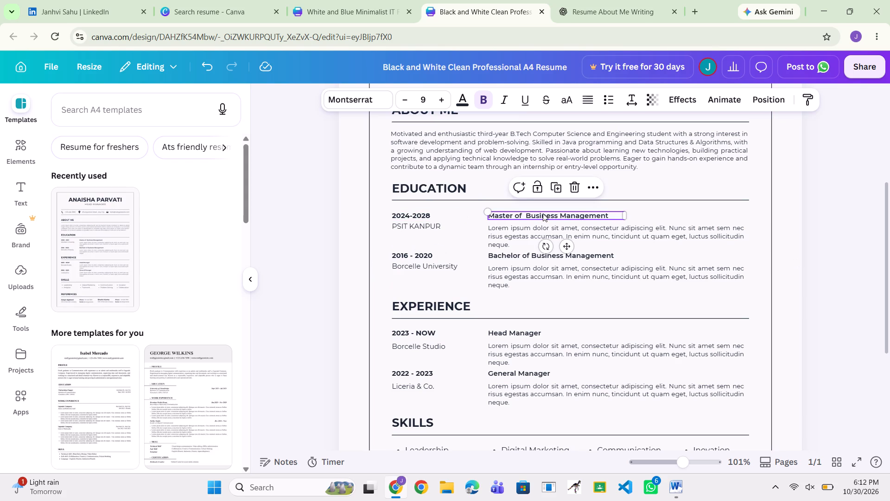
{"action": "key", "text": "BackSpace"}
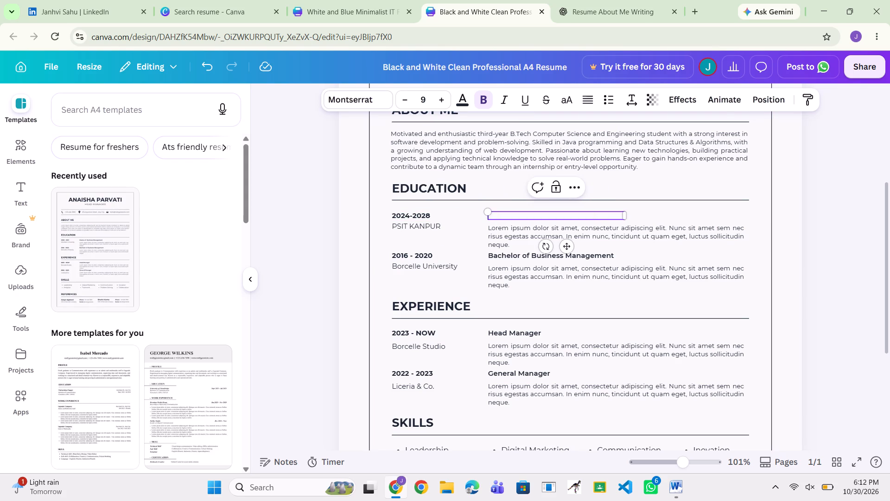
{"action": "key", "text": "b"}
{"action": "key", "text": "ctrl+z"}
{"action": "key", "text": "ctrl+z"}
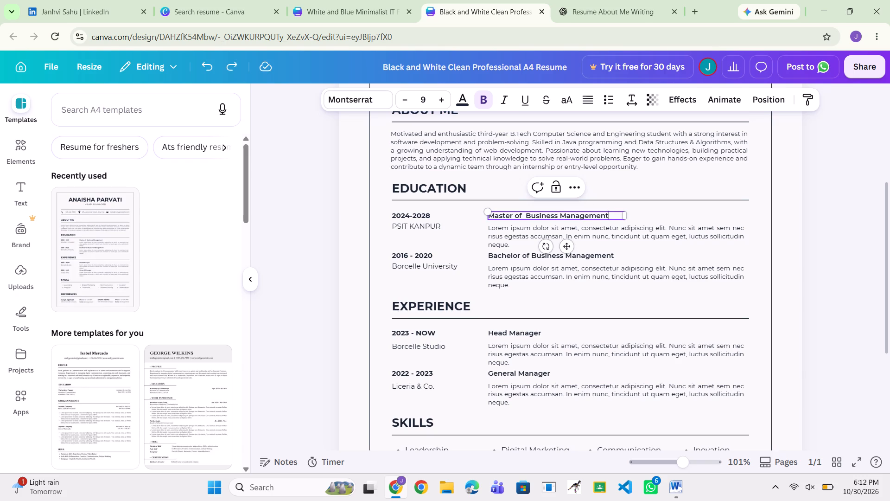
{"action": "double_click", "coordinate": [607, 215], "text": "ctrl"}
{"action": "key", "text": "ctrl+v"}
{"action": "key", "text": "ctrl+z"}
Replace the Master of Business Management heading in the first EDUCATION entry with Bachelor of Technology.
{"action": "key", "text": "BackSpace"}
{"action": "key", "text": "BackSpace"}
{"action": "key", "text": "BackSpace"}
{"action": "key", "text": "BackSpace"}
{"action": "key", "text": "BackSpace"}
{"action": "key", "text": "BackSpace"}
{"action": "key", "text": "BackSpace"}
{"action": "key", "text": "BackSpace"}
{"action": "key", "text": "BackSpace"}
{"action": "key", "text": "BackSpace"}
{"action": "key", "text": "BackSpace"}
{"action": "key", "text": "BackSpace"}
{"action": "key", "text": "BackSpace"}
{"action": "key", "text": "BackSpace"}
{"action": "key", "text": "BackSpace"}
{"action": "key", "text": "BackSpace"}
{"action": "key", "text": "BackSpace"}
{"action": "key", "text": "BackSpace"}
{"action": "key", "text": "BackSpace"}
{"action": "key", "text": "BackSpace"}
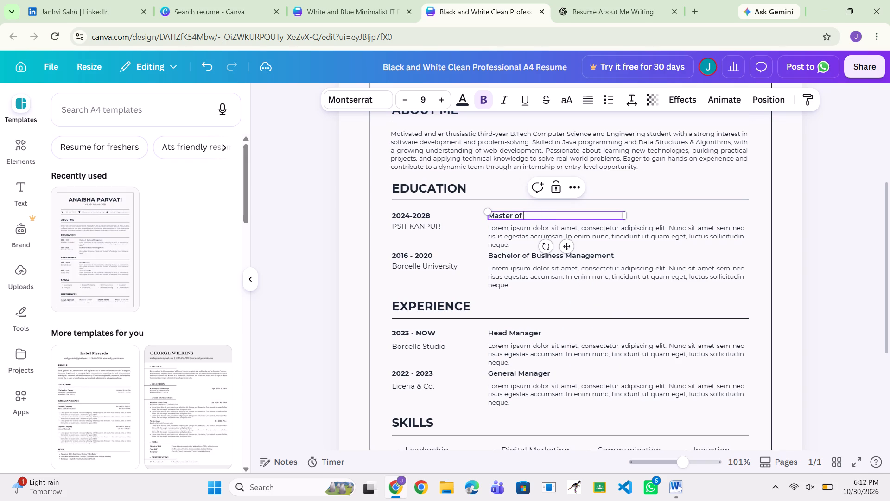
{"action": "key", "text": "BackSpace"}
{"action": "key", "text": "BackSpace"}
{"action": "key", "text": "BackSpace"}
{"action": "key", "text": "BackSpace"}
{"action": "key", "text": "BackSpace"}
{"action": "key", "text": "BackSpace"}
{"action": "key", "text": "BackSpace"}
{"action": "key", "text": "BackSpace"}
{"action": "key", "text": "BackSpace"}
{"action": "key", "text": "BackSpace"}
{"action": "key", "text": "b"}
{"action": "type", "text": "achelors"}
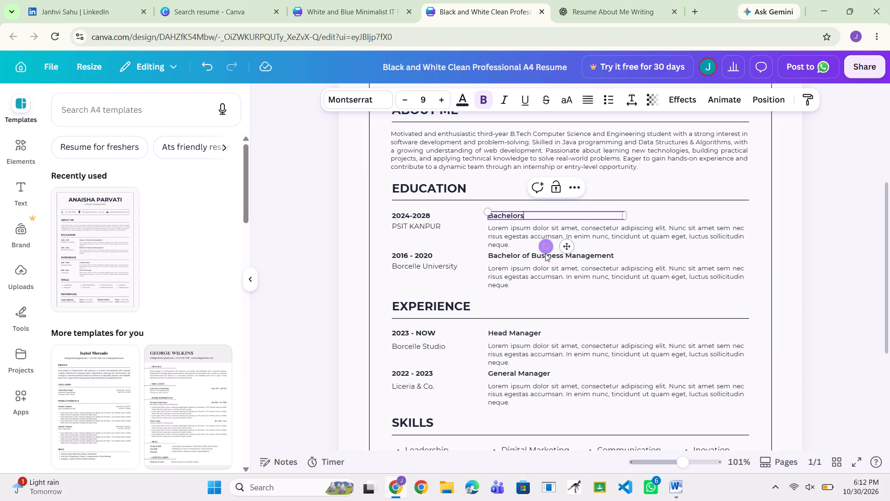
{"action": "key", "text": "BackSpace"}
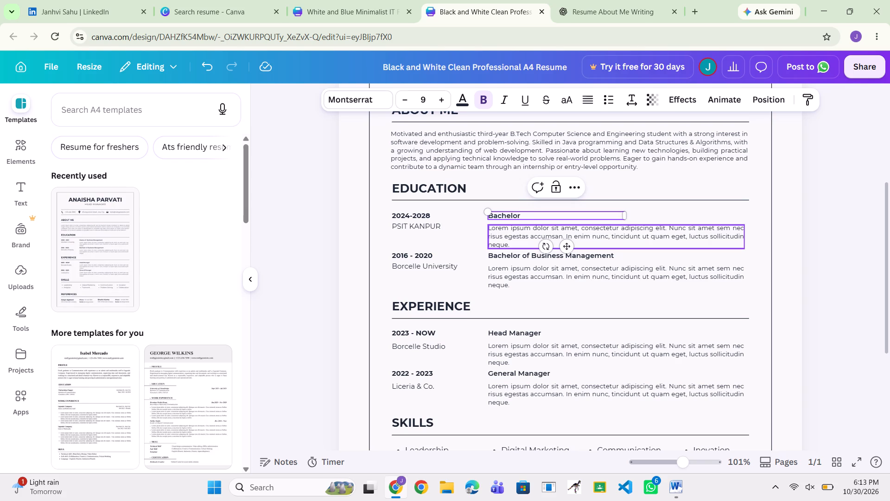
{"action": "key", "text": "space"}
{"action": "type", "text": "of"}
{"action": "key", "text": "space"}
{"action": "key", "text": "t"}
{"action": "type", "text": "echnology"}
{"action": "key", "text": "space"}
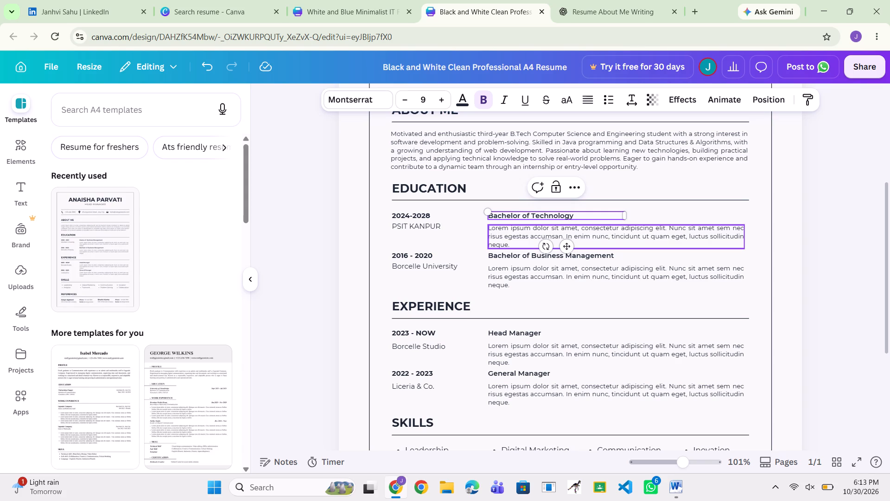
{"action": "left_click", "coordinate": [601, 244]}
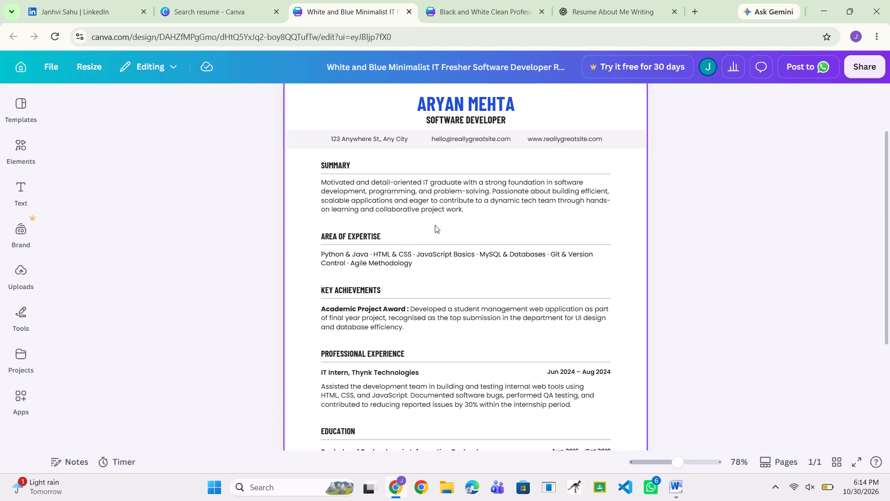
{"action": "scroll", "coordinate": [435, 225], "scroll_direction": "down", "scroll_amount": 2}
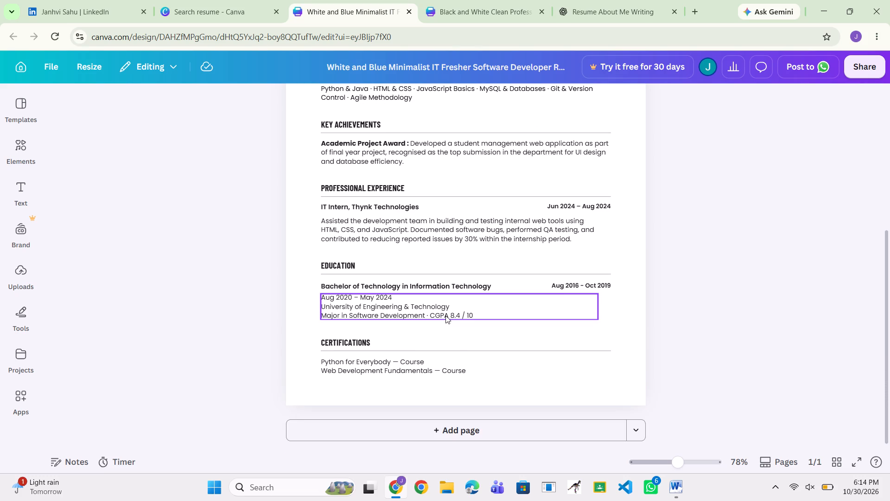
{"action": "scroll", "coordinate": [445, 315], "scroll_direction": "up", "scroll_amount": 1}
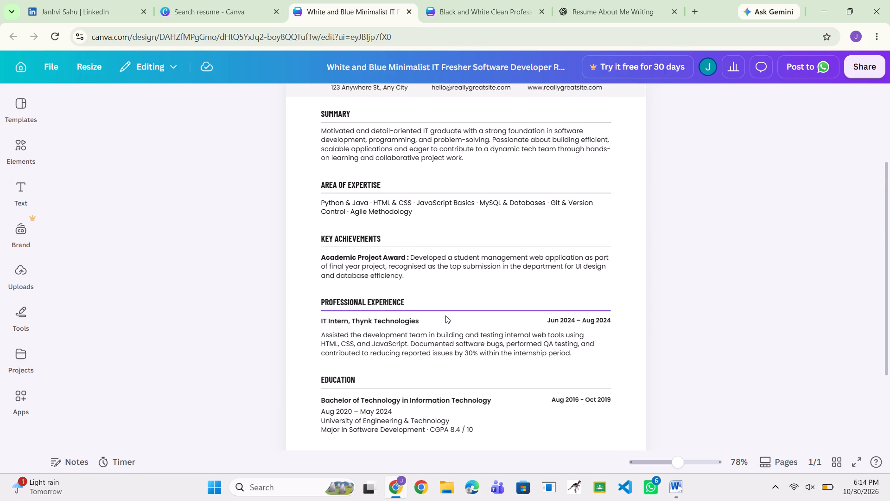
{"action": "scroll", "coordinate": [445, 315], "scroll_direction": "up", "scroll_amount": 1}
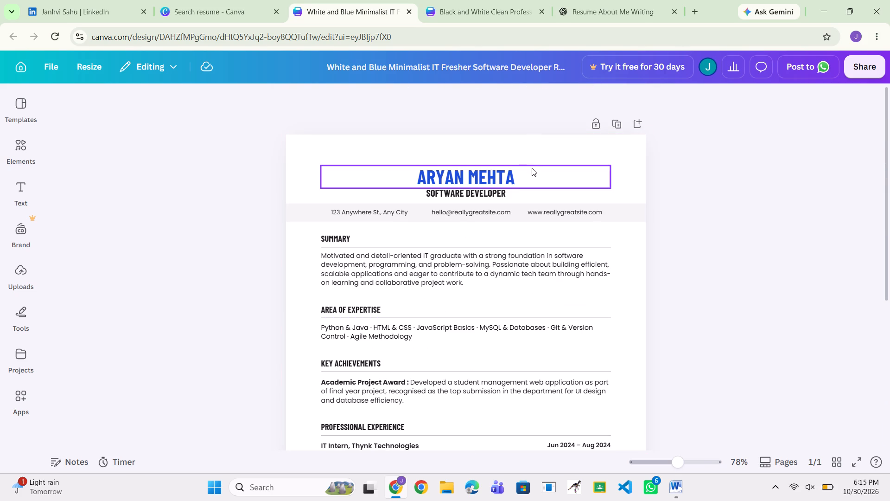
Replace the large blue placeholder name at the top of the resume with the student's own full name in capitals.
{"action": "left_click_drag", "start_coordinate": [526, 171], "coordinate": [496, 167]}
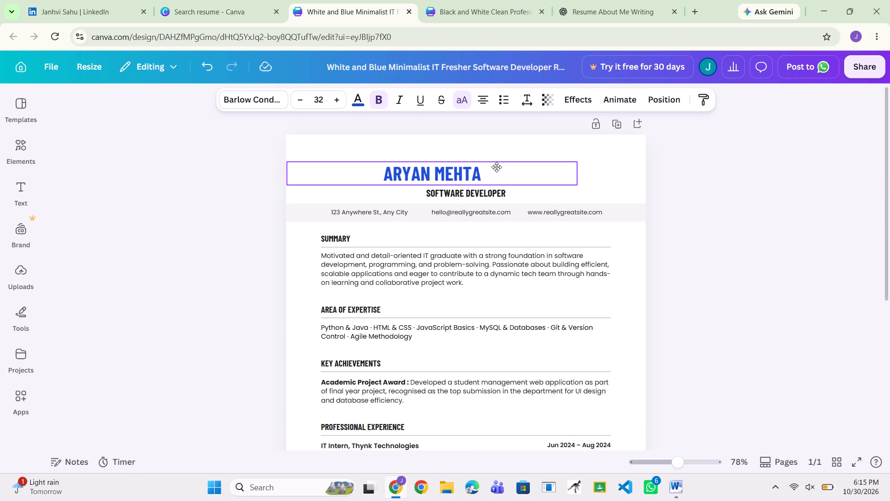
{"action": "left_click_drag", "start_coordinate": [496, 167], "coordinate": [508, 169]}
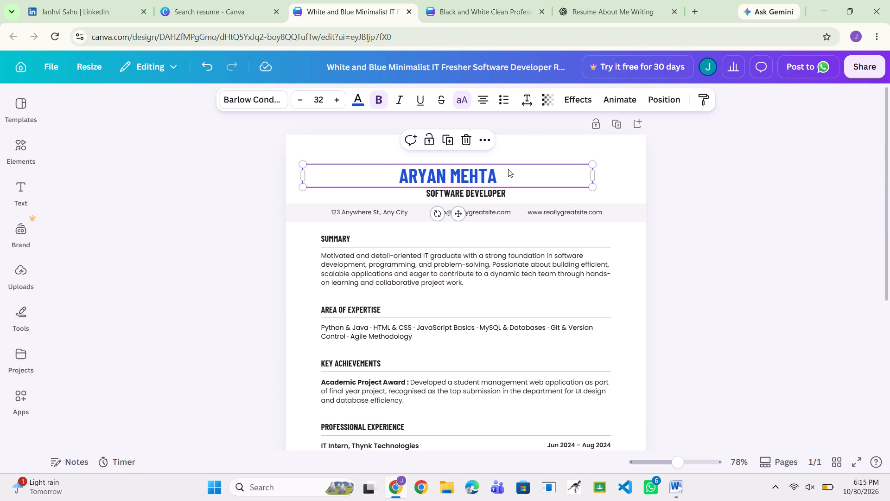
{"action": "left_click", "coordinate": [514, 173]}
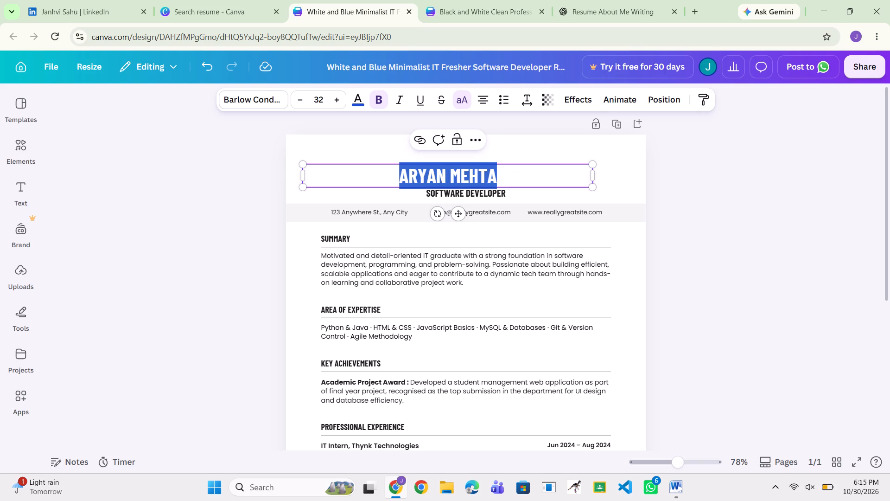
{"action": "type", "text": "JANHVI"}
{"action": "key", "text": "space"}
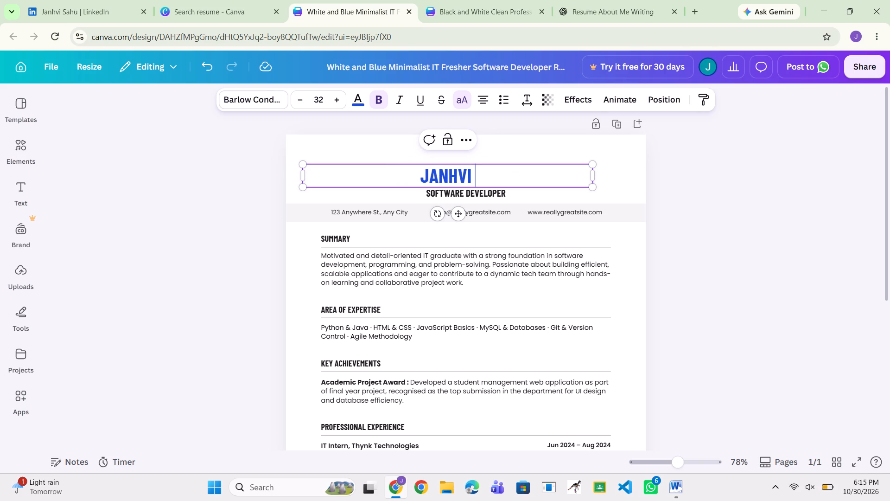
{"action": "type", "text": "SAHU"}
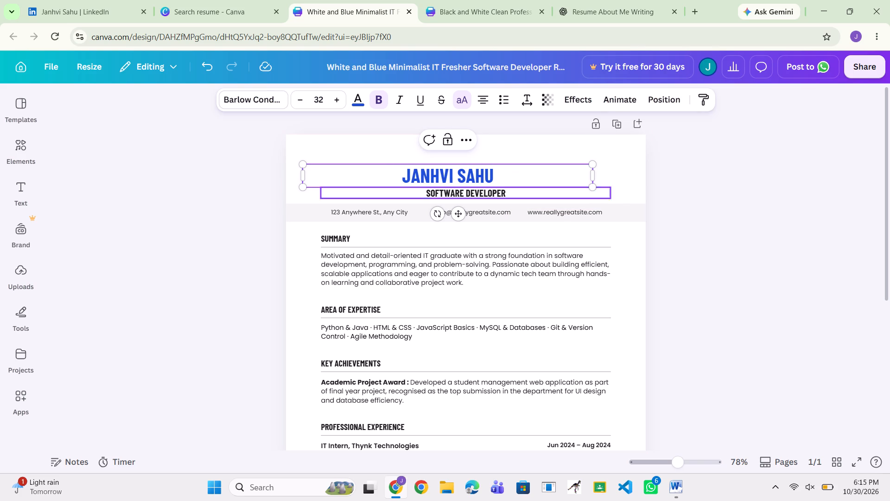
Delete the SOFTWARE DEVELOPER subtitle text beneath the name heading.
{"action": "left_click", "coordinate": [530, 196]}
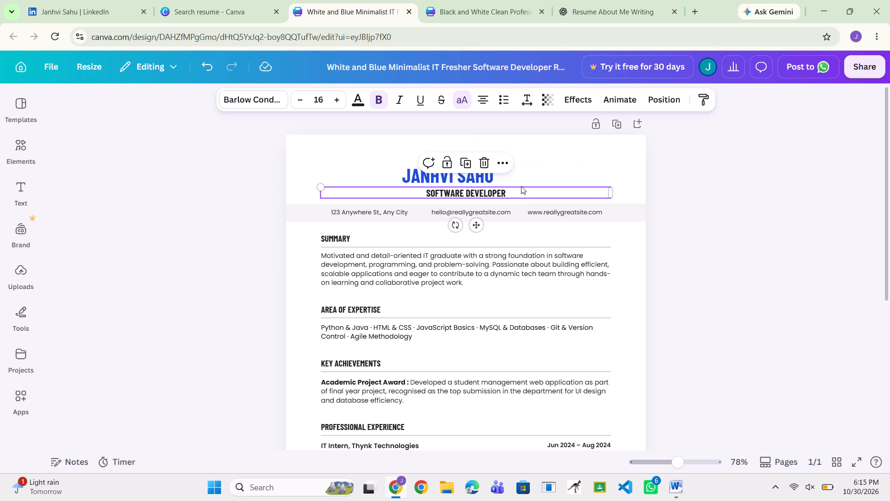
{"action": "left_click", "coordinate": [521, 189]}
{"action": "left_click", "coordinate": [521, 189]}
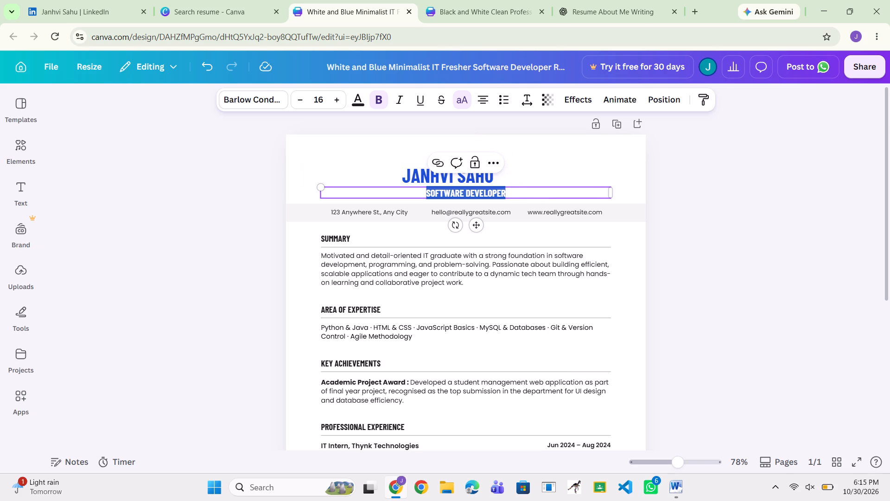
{"action": "key", "text": "BackSpace"}
{"action": "key", "text": "BackSpace"}
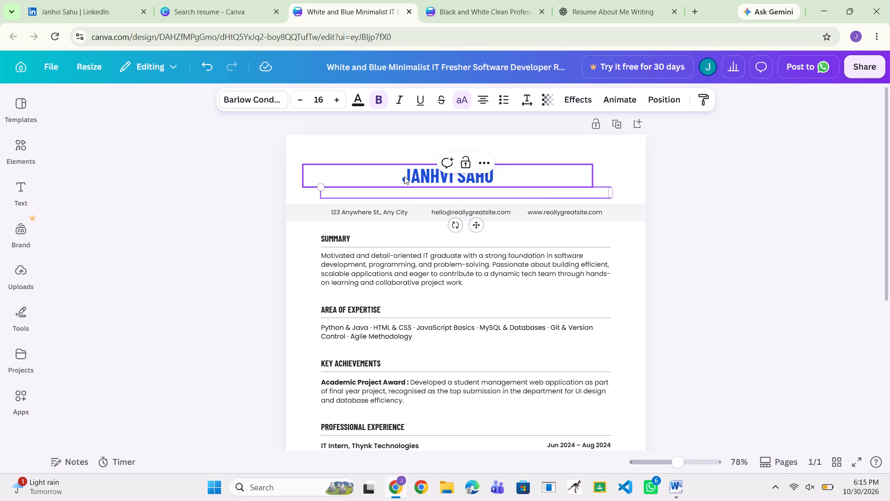
Move the name heading slightly so it sits closer to the page's centre above the grey contact bar.
{"action": "left_click_drag", "start_coordinate": [404, 176], "coordinate": [414, 175]}
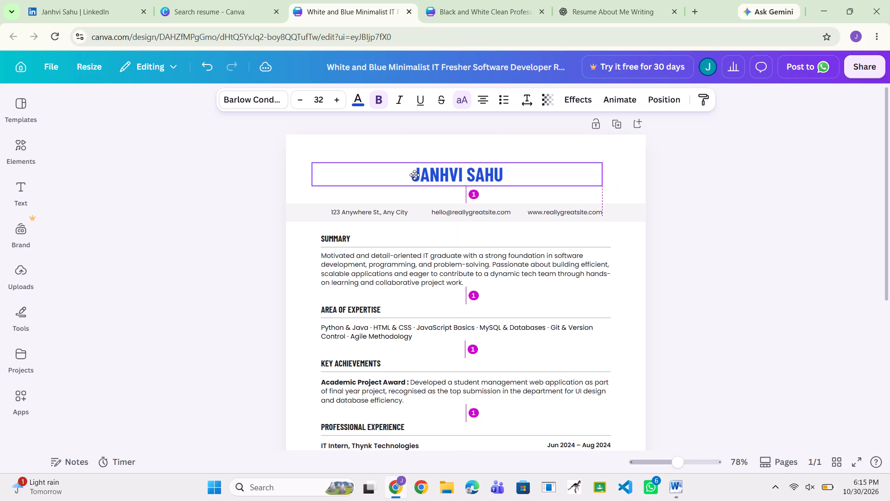
{"action": "left_click_drag", "start_coordinate": [414, 175], "coordinate": [413, 175]}
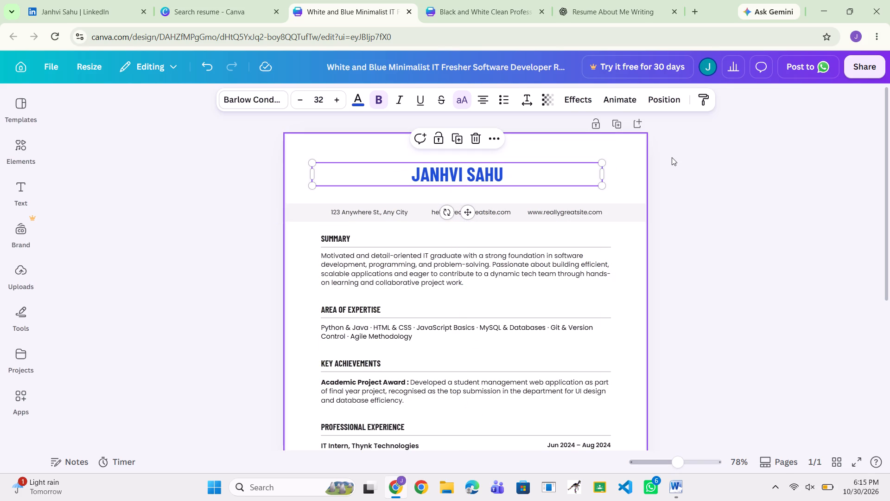
{"action": "left_click", "coordinate": [672, 157]}
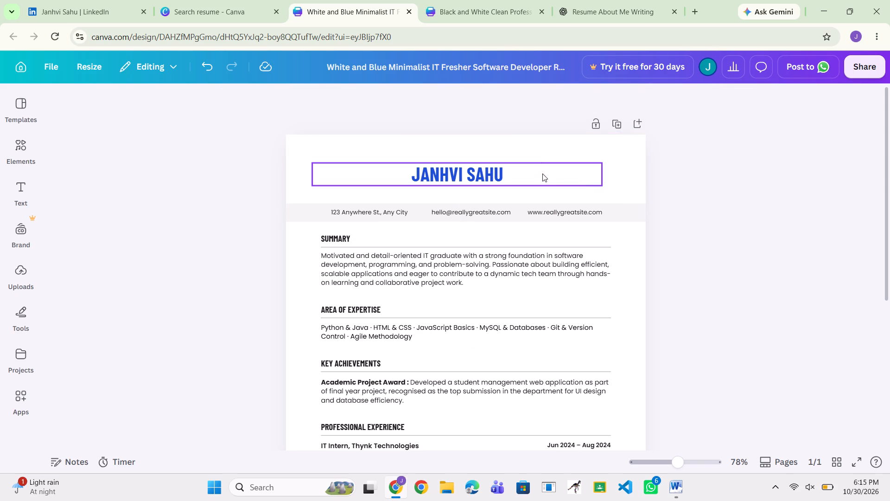
Replace the placeholder street address in the grey contact bar with PSIT KANPUR.
{"action": "left_click", "coordinate": [409, 212]}
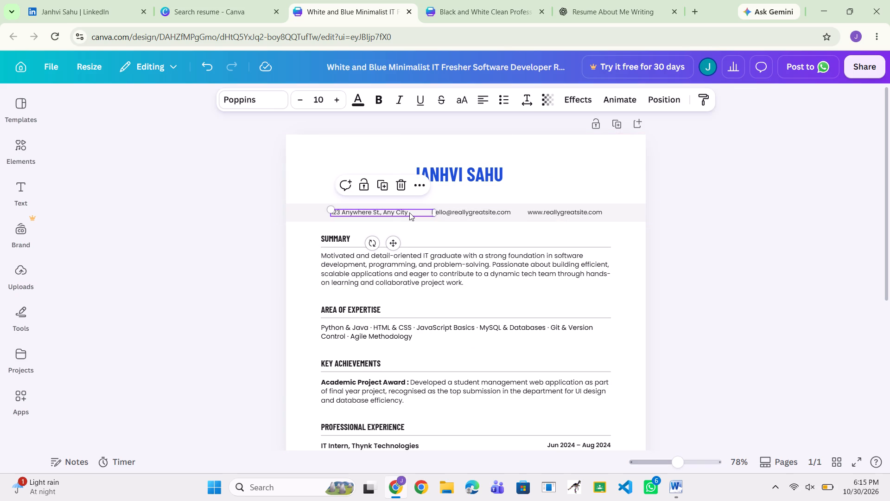
{"action": "left_click", "coordinate": [409, 212]}
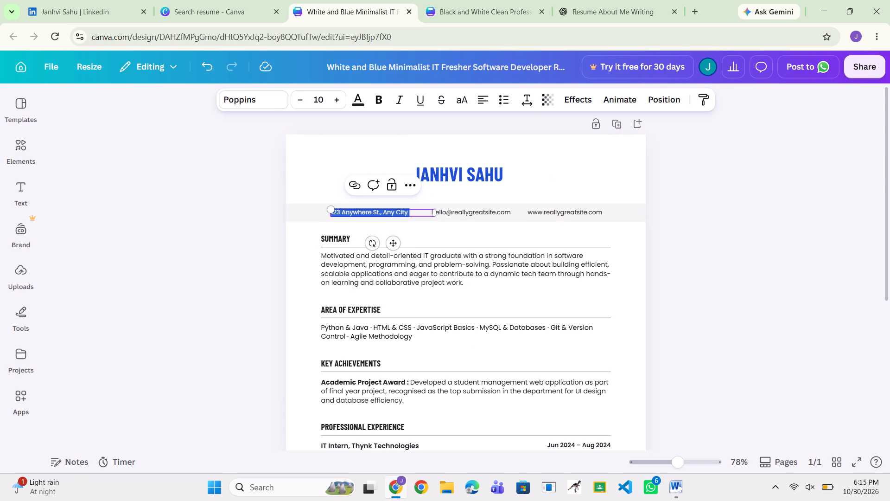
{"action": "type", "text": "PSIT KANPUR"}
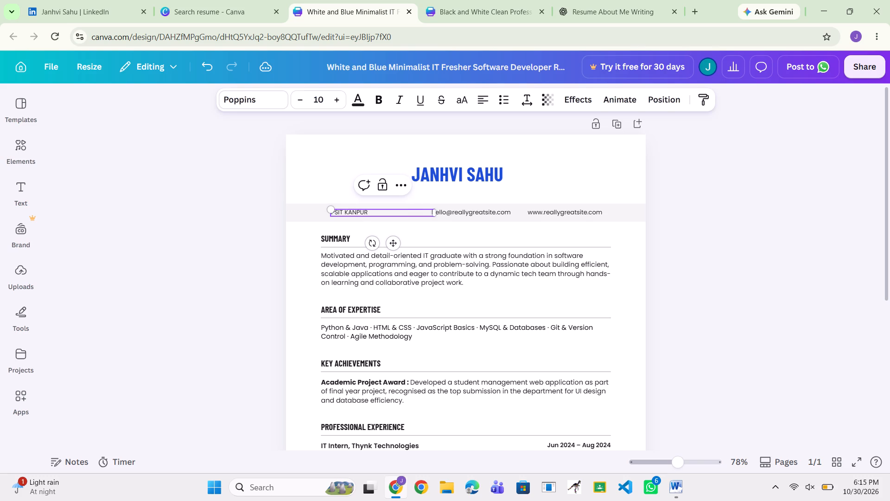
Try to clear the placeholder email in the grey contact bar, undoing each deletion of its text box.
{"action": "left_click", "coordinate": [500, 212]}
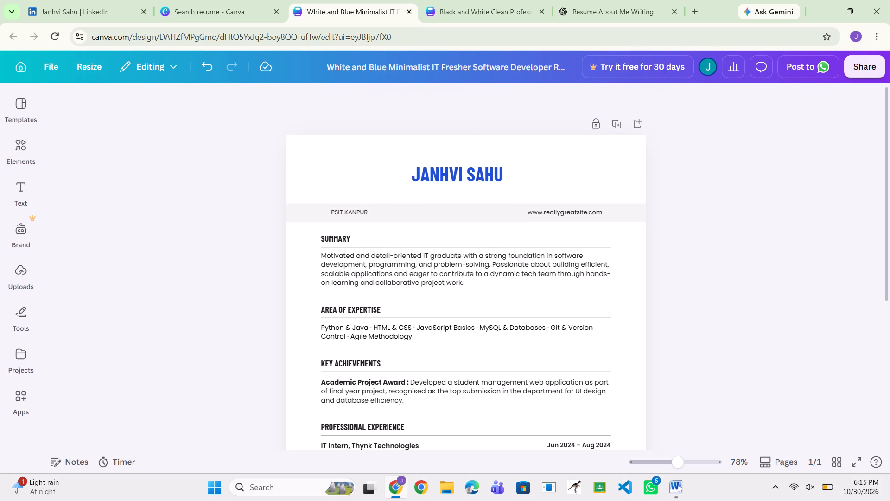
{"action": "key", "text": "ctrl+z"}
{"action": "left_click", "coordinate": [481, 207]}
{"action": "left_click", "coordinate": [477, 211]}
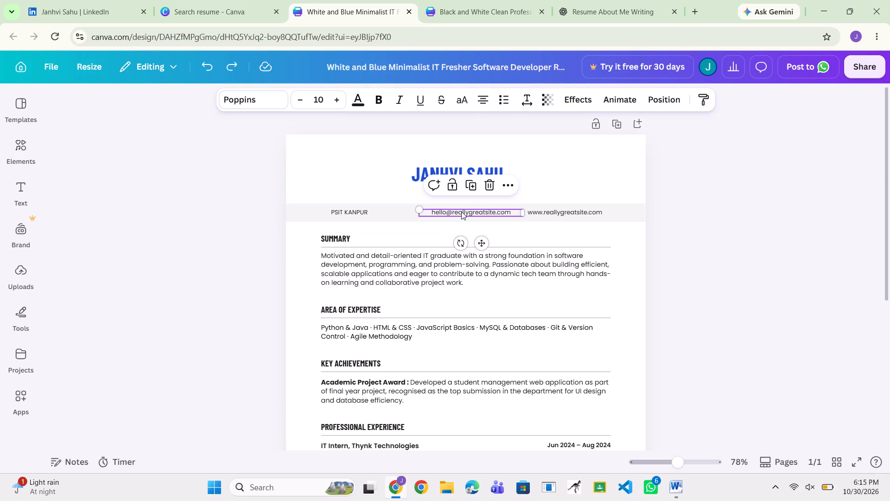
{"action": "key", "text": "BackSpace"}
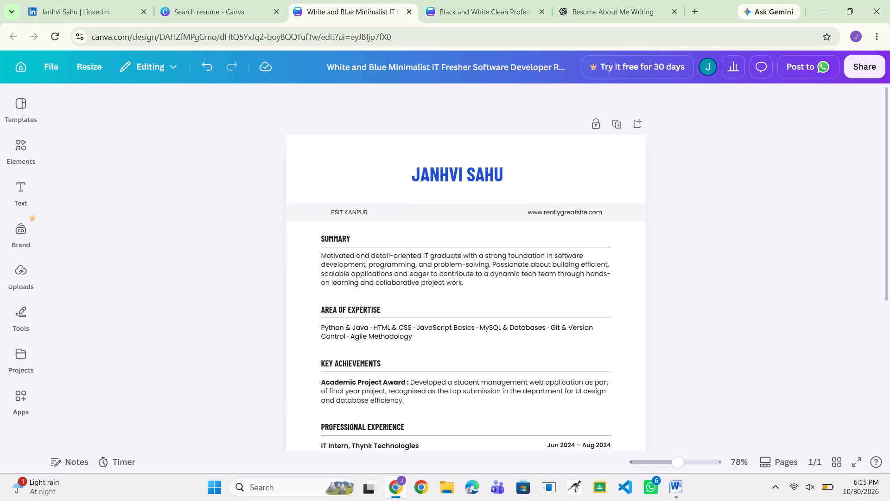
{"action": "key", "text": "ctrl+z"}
Open the placeholder email text in the grey contact bar for editing.
{"action": "double_click", "coordinate": [451, 212]}
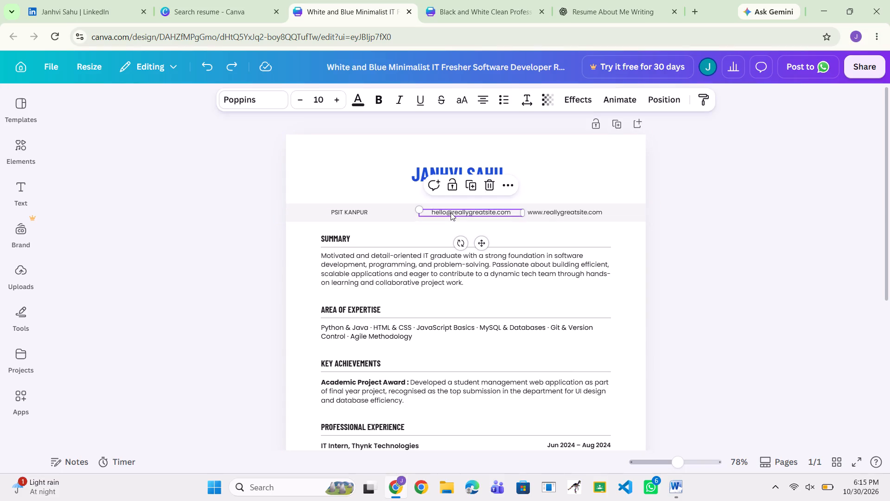
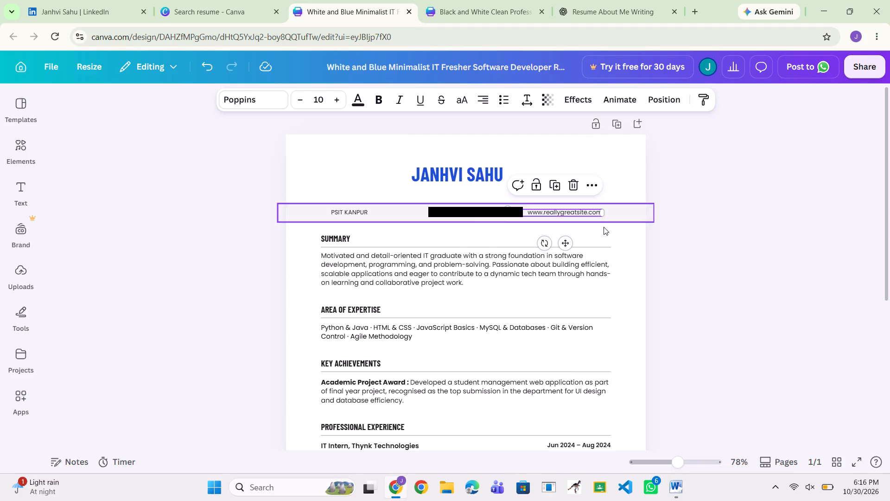
{"action": "left_click", "coordinate": [468, 210]}
{"action": "left_click_drag", "start_coordinate": [468, 210], "coordinate": [465, 210]}
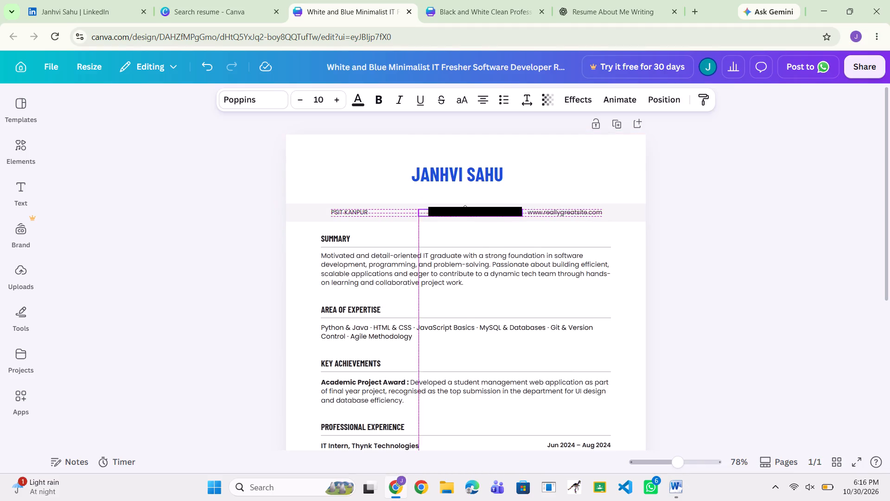
{"action": "left_click_drag", "start_coordinate": [465, 210], "coordinate": [463, 210]}
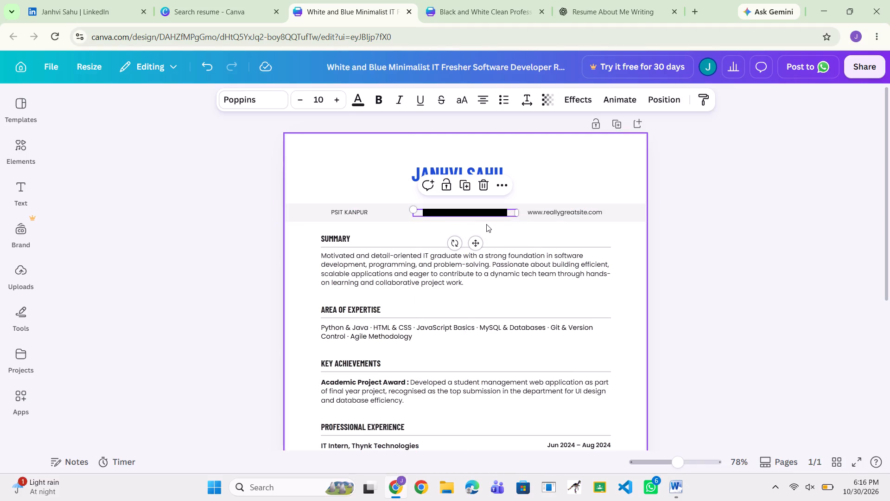
{"action": "left_click", "coordinate": [486, 224]}
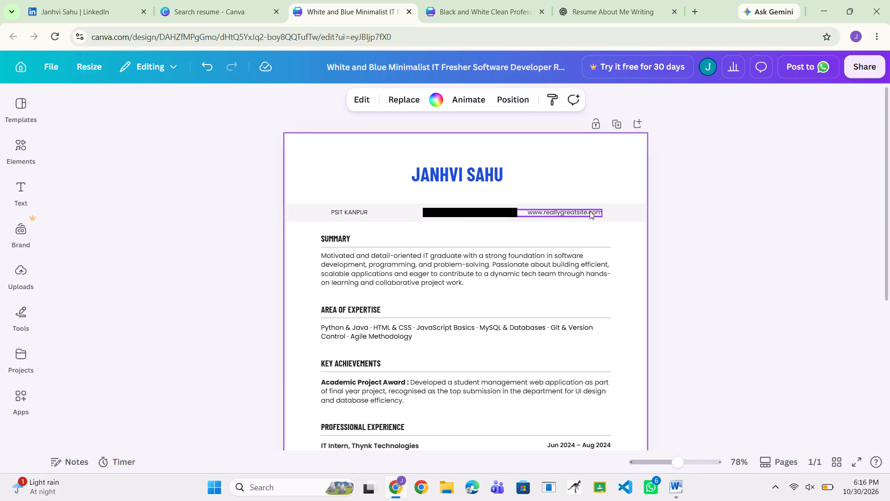
{"action": "left_click", "coordinate": [590, 211]}
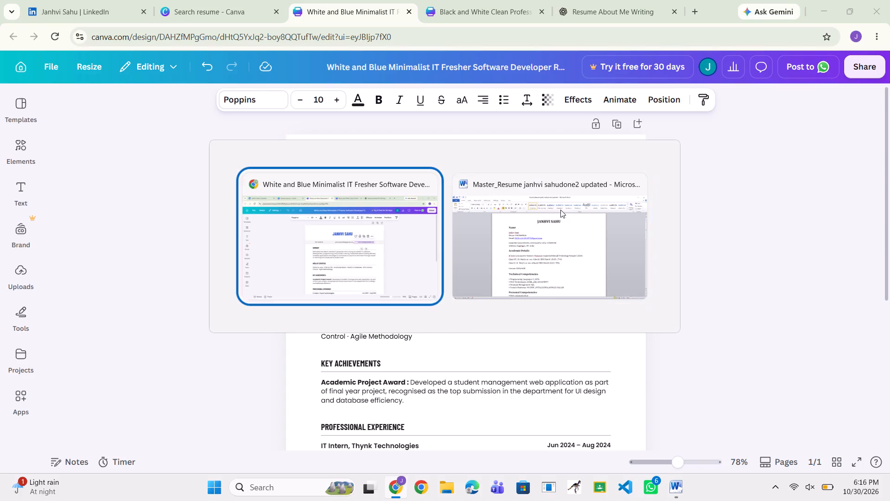
{"action": "left_click", "coordinate": [140, 0]}
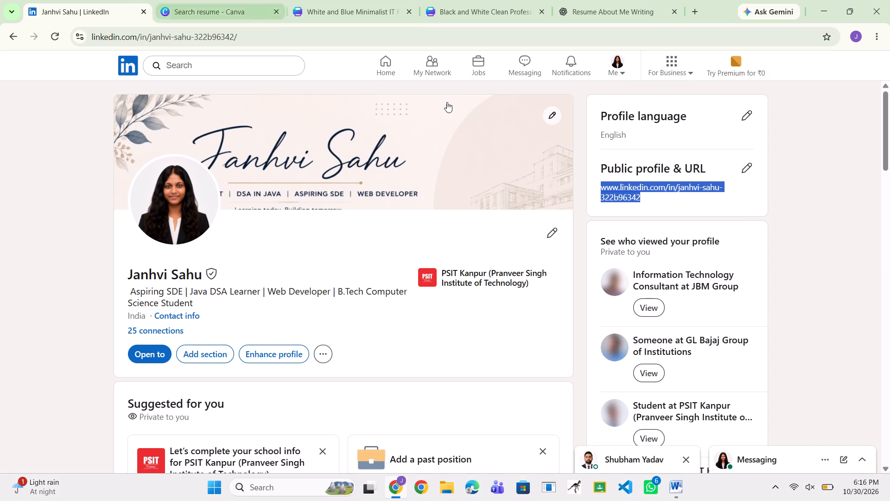
{"action": "triple_click", "coordinate": [684, 192], "text": "ctrl"}
{"action": "left_click", "coordinate": [684, 192], "text": "ctrl"}
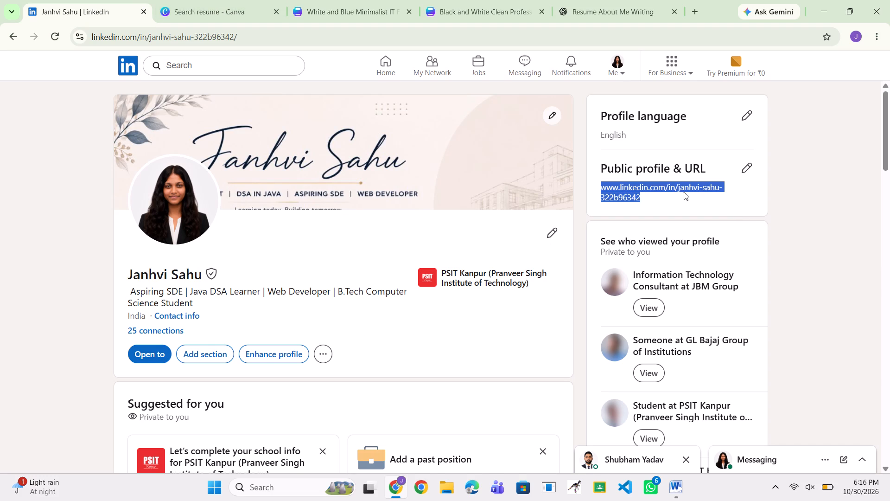
{"action": "key", "text": "ctrl+c"}
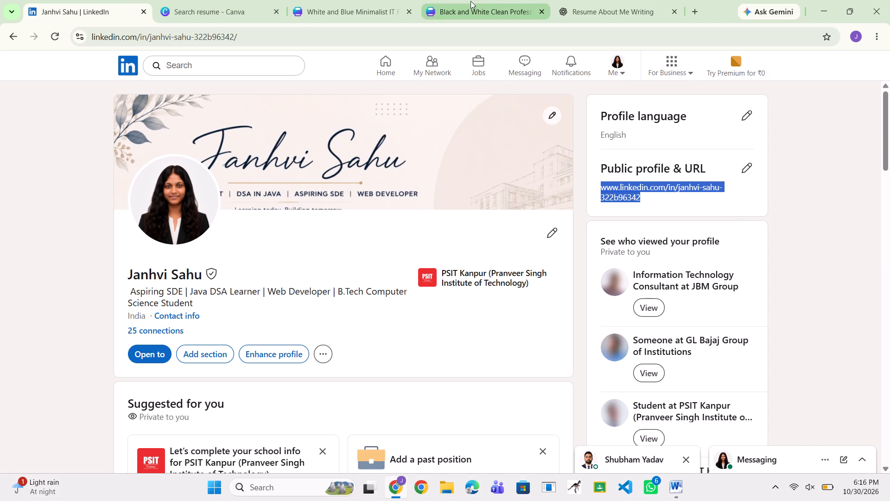
{"action": "left_click", "coordinate": [346, 0]}
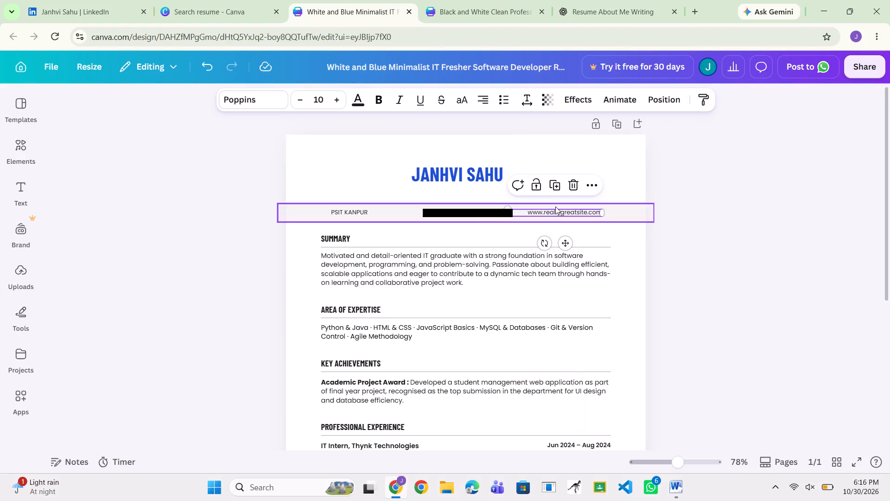
{"action": "double_click", "coordinate": [589, 212]}
{"action": "key", "text": "ctrl+v"}
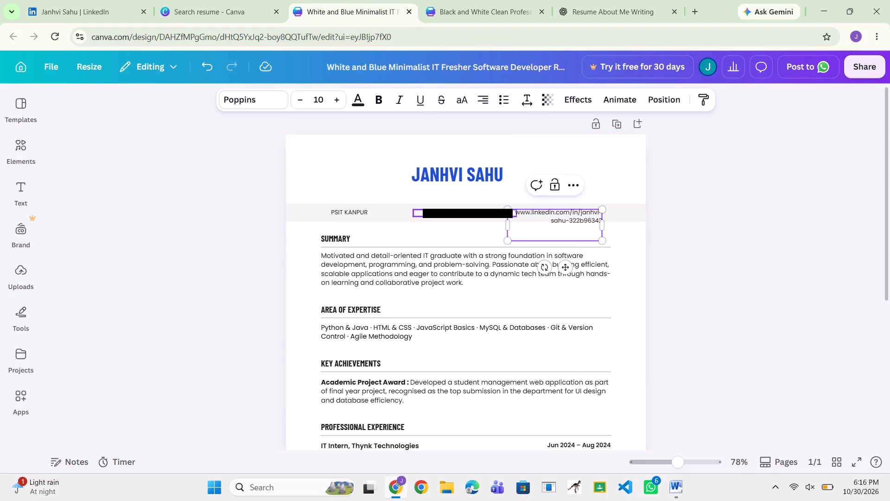
Move the middle contact detail further left in the header strip, towards PSIT KANPUR.
{"action": "left_click_drag", "start_coordinate": [445, 209], "coordinate": [425, 210]}
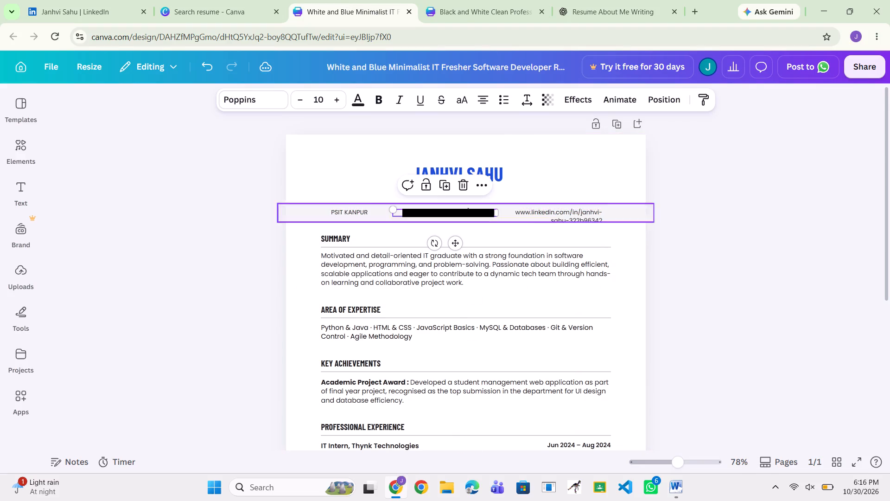
Shrink the LinkedIn URL text to about size 7.9 and move it slightly right and up within the header strip.
{"action": "left_click", "coordinate": [539, 210]}
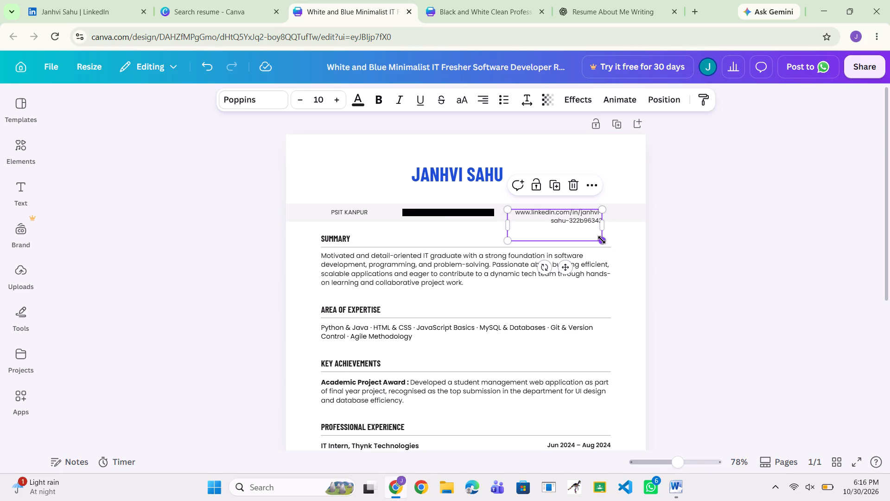
{"action": "left_click_drag", "start_coordinate": [602, 240], "coordinate": [577, 228]}
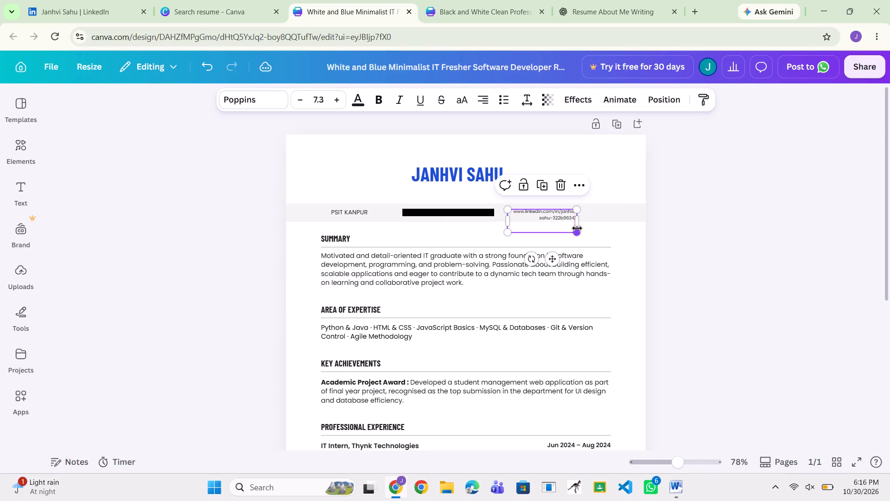
{"action": "left_click_drag", "start_coordinate": [577, 210], "coordinate": [591, 204]}
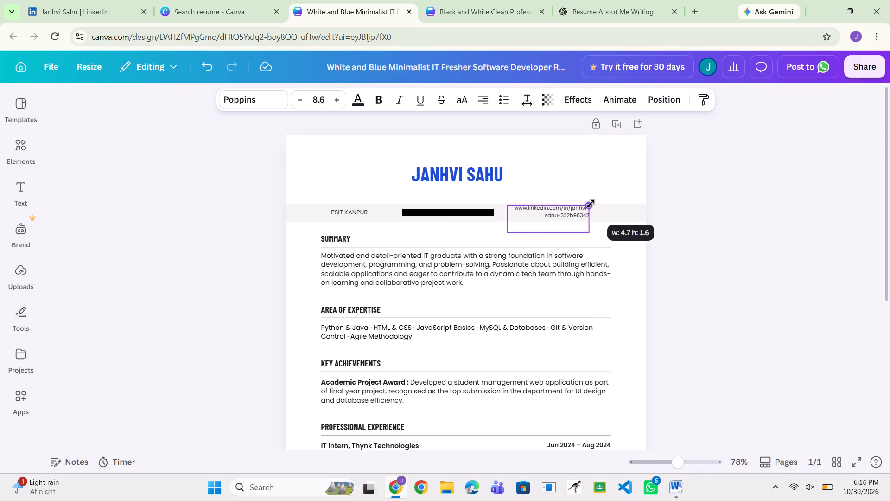
{"action": "left_click_drag", "start_coordinate": [591, 204], "coordinate": [585, 213]}
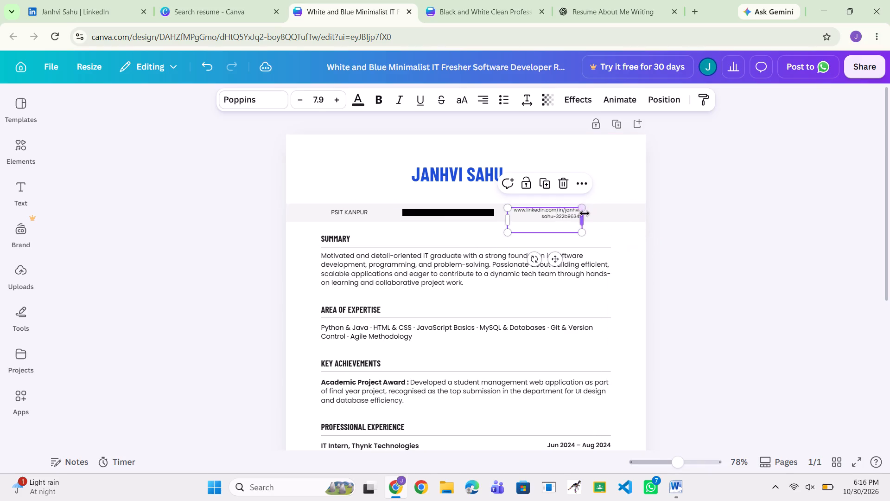
{"action": "left_click", "coordinate": [597, 213]}
{"action": "left_click", "coordinate": [578, 217]}
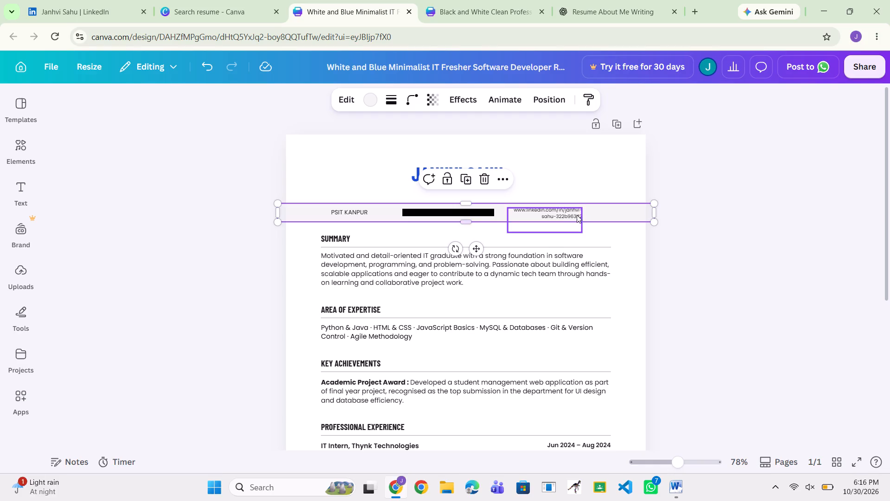
{"action": "left_click", "coordinate": [577, 215]}
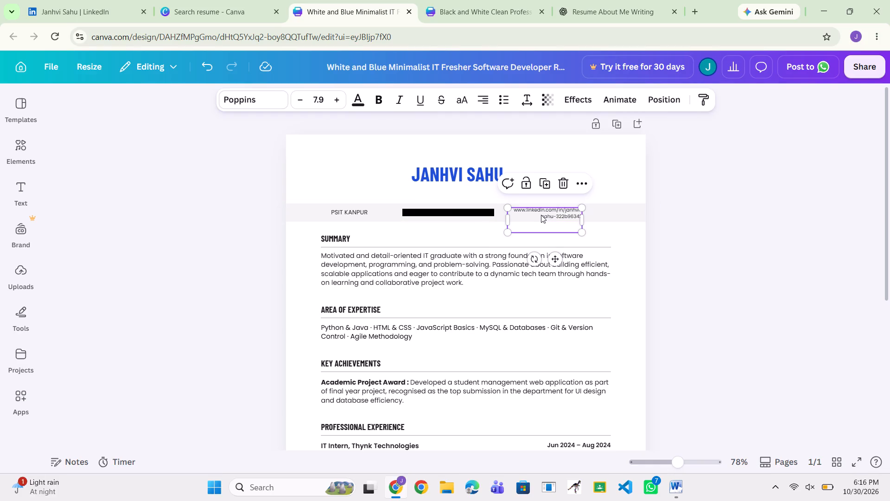
{"action": "left_click_drag", "start_coordinate": [541, 215], "coordinate": [552, 213]}
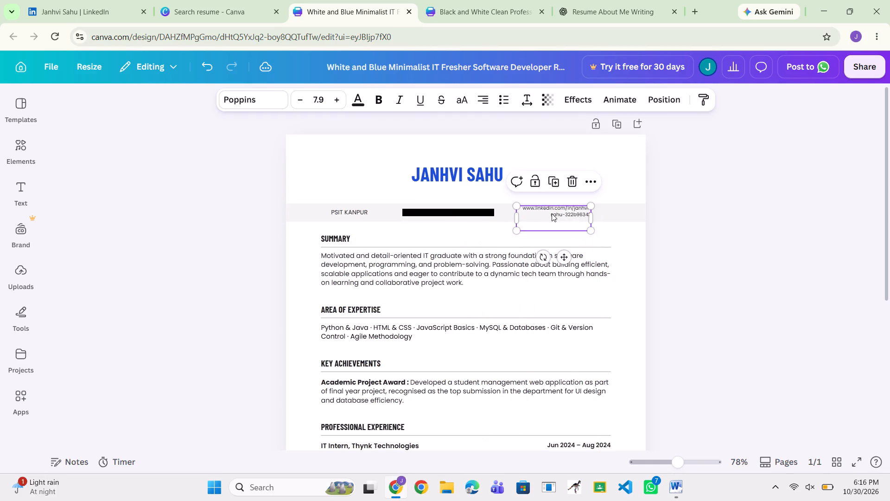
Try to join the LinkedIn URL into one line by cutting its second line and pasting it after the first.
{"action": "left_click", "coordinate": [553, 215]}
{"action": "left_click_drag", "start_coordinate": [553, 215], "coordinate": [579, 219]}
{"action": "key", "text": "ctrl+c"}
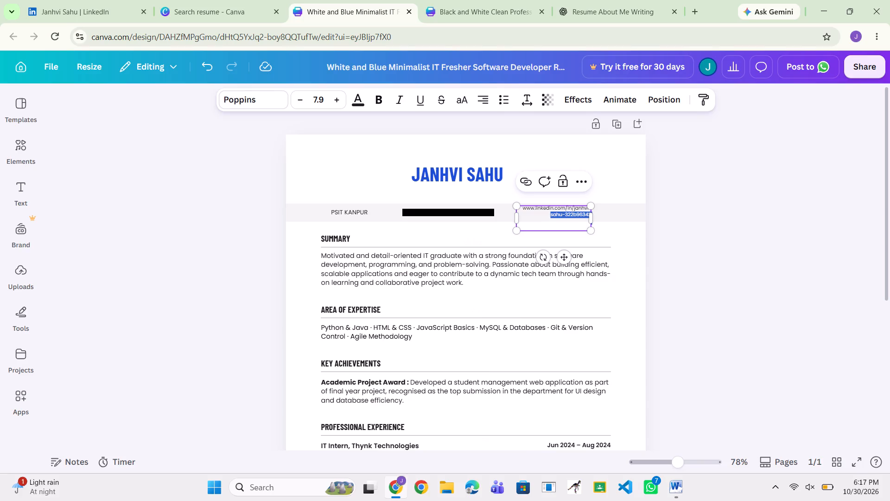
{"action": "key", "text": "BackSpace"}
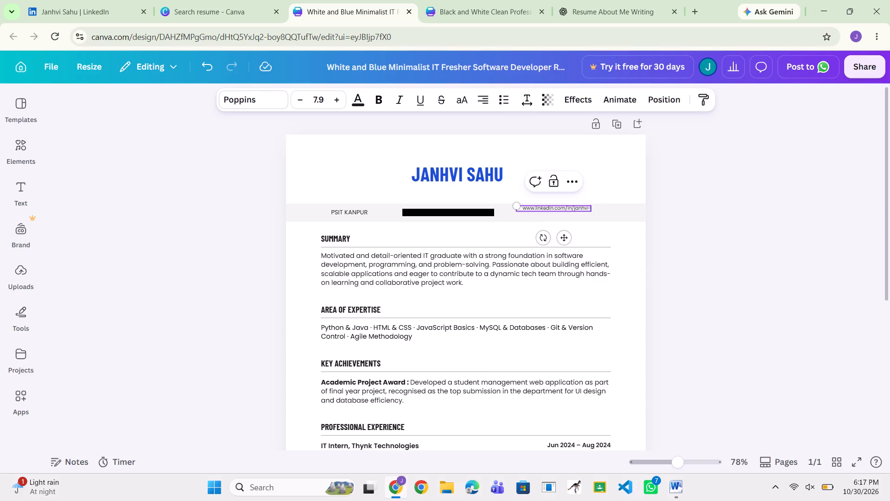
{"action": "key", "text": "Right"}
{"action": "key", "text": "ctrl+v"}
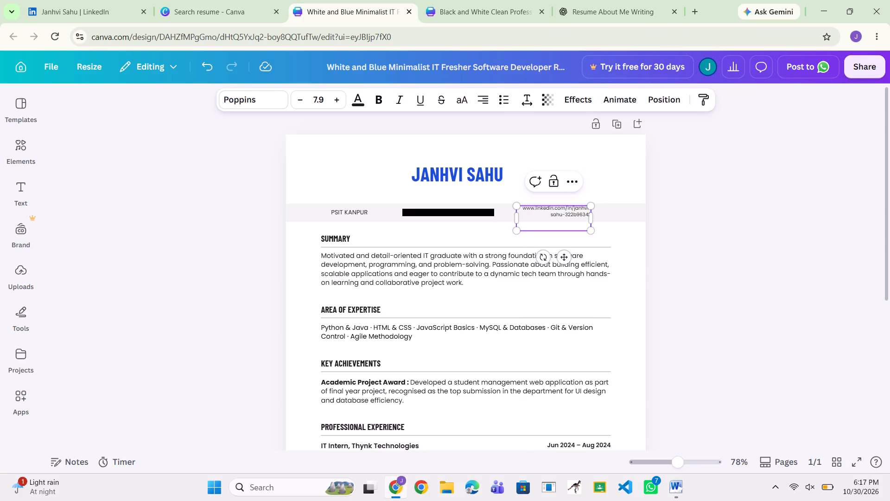
Reduce the LinkedIn URL text to about size 7.4 and widen its text box to the resume's right margin.
{"action": "left_click_drag", "start_coordinate": [590, 204], "coordinate": [600, 204], "text": "ctrl"}
{"action": "left_click_drag", "start_coordinate": [600, 204], "coordinate": [587, 210], "text": "ctrl"}
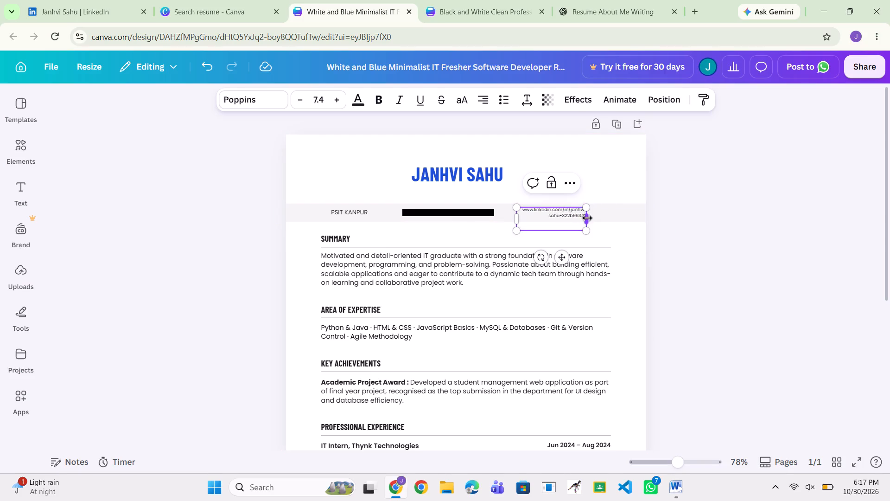
{"action": "left_click_drag", "start_coordinate": [587, 218], "coordinate": [612, 218], "text": "ctrl"}
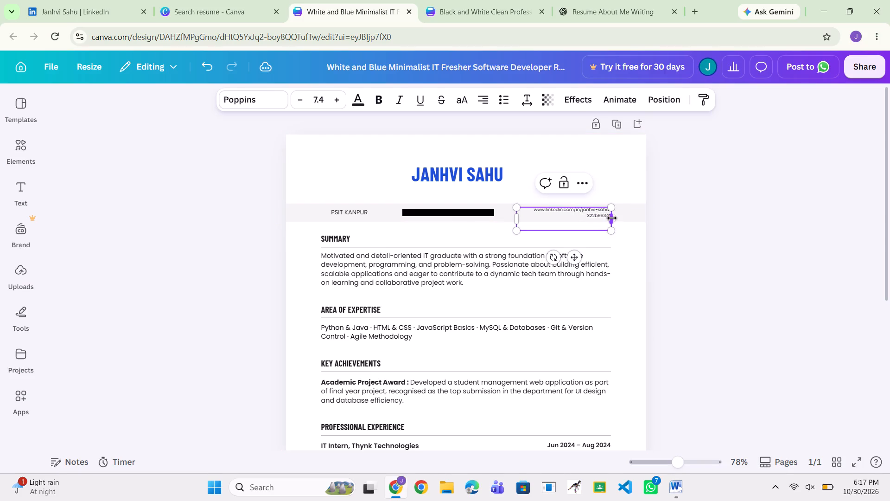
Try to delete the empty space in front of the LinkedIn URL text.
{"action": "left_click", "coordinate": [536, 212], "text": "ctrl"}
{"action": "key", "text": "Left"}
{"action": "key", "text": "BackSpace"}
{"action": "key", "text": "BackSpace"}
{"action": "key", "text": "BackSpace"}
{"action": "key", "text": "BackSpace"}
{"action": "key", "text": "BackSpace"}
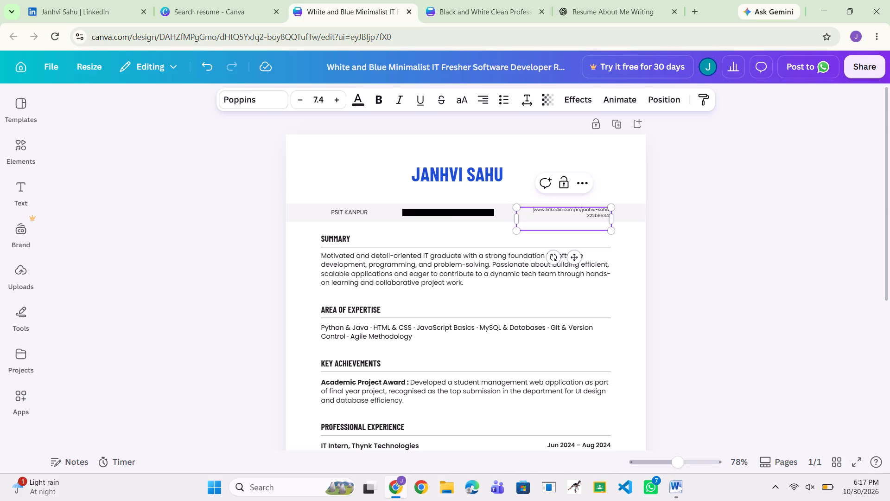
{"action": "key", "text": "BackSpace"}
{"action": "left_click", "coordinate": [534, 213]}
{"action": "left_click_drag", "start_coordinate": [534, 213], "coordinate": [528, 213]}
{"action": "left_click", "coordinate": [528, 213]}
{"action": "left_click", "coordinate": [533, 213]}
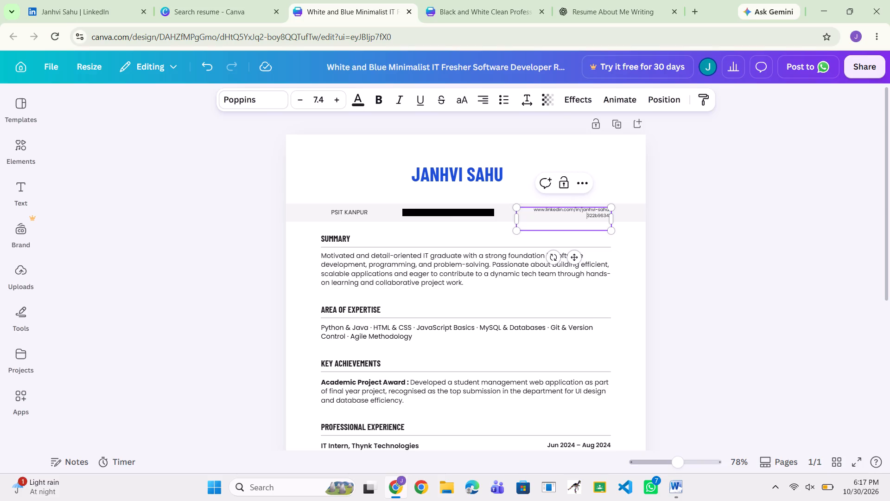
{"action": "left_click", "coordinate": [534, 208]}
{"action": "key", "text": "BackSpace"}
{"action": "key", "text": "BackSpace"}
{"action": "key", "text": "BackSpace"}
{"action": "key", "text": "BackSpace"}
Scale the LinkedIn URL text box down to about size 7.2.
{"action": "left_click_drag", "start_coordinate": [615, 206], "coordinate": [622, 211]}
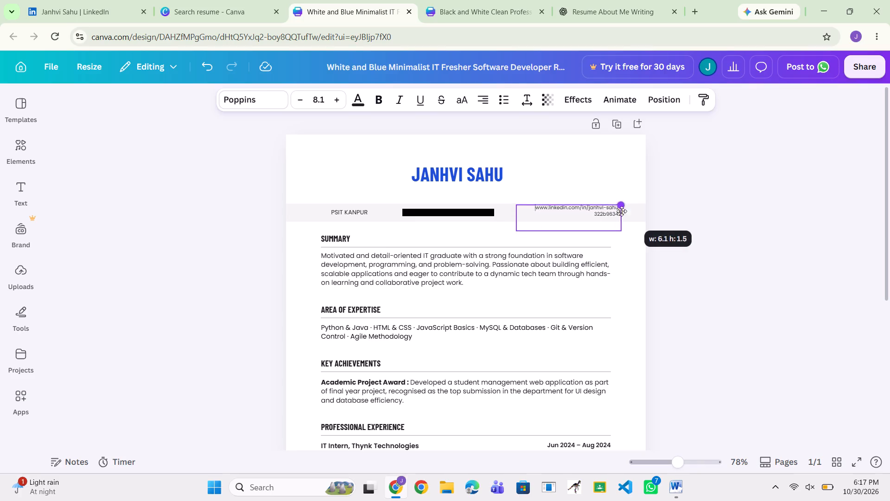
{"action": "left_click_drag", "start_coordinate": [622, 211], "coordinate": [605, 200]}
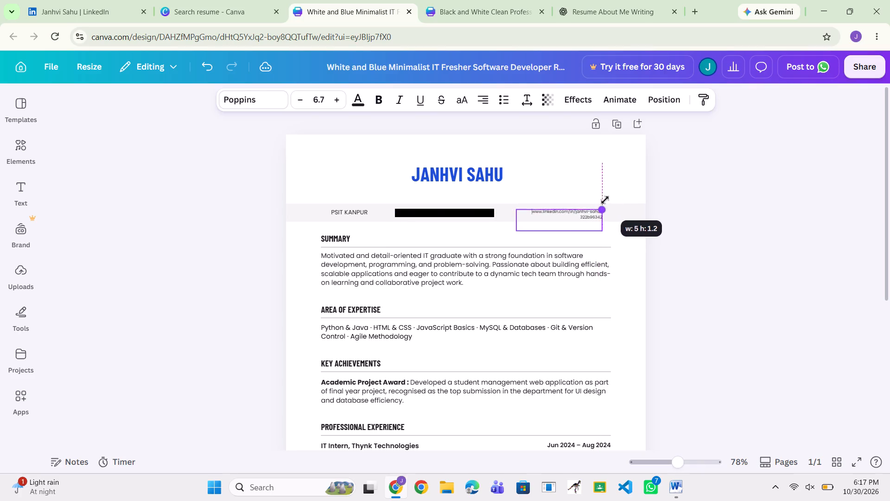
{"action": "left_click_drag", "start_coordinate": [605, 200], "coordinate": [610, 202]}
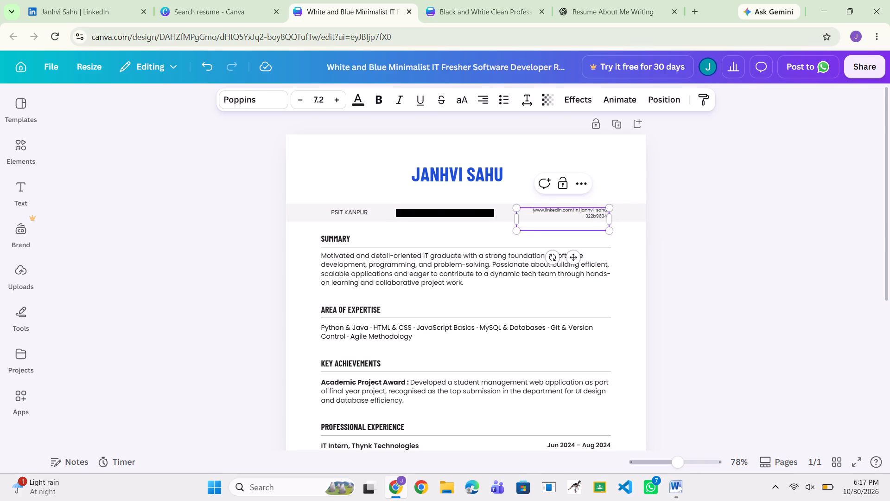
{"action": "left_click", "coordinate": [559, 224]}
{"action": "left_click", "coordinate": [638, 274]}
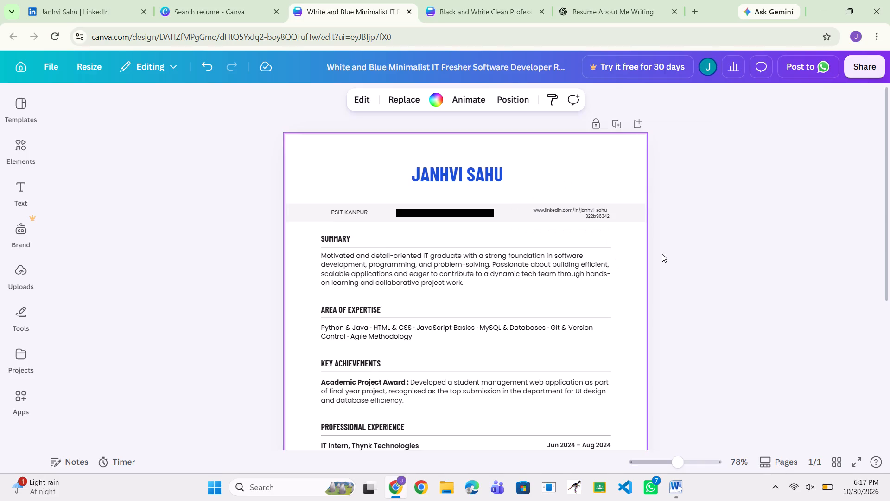
Enlarge the LinkedIn URL text to about size 8, extending its box left within the header strip.
{"action": "left_click", "coordinate": [546, 209]}
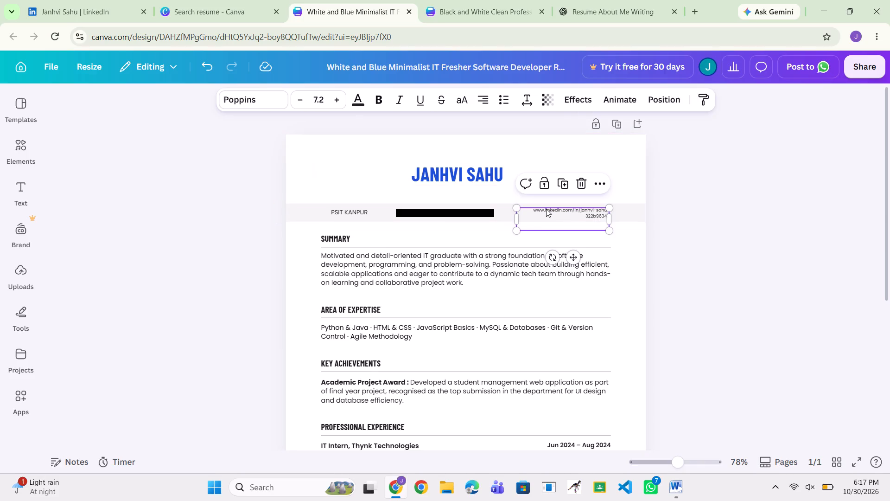
{"action": "left_click_drag", "start_coordinate": [518, 209], "coordinate": [508, 201]}
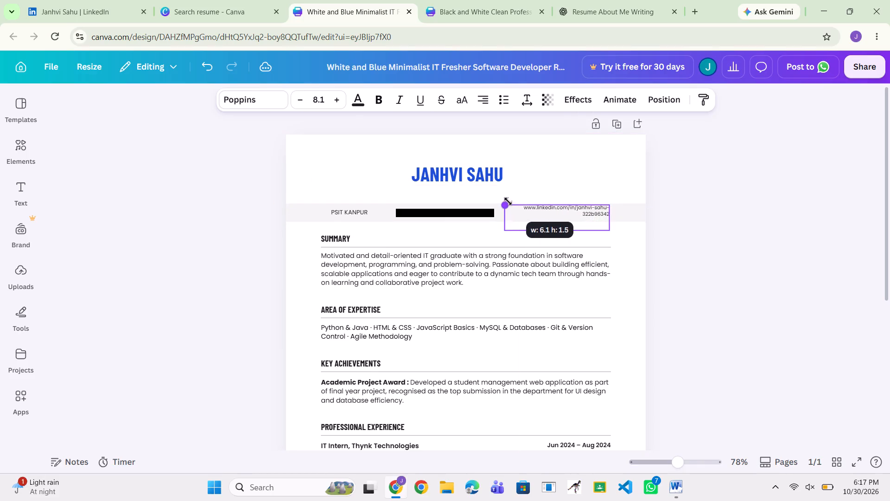
{"action": "left_click_drag", "start_coordinate": [508, 201], "coordinate": [509, 205]}
{"action": "left_click", "coordinate": [575, 218]}
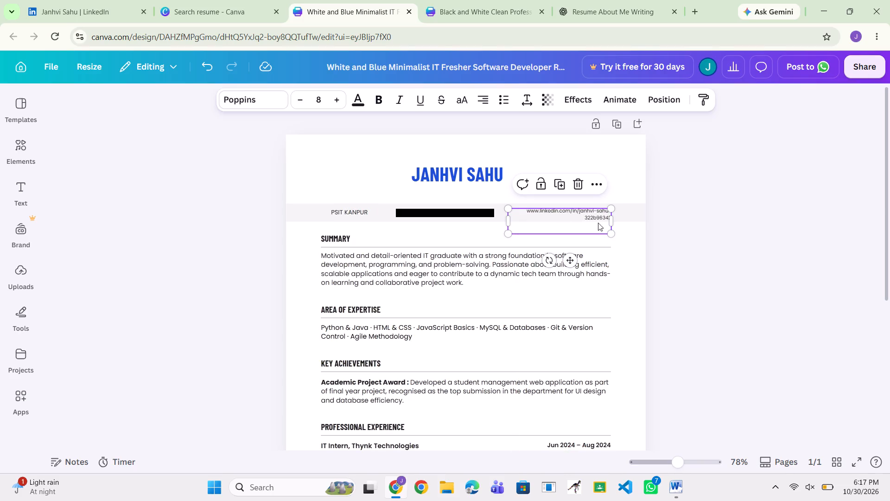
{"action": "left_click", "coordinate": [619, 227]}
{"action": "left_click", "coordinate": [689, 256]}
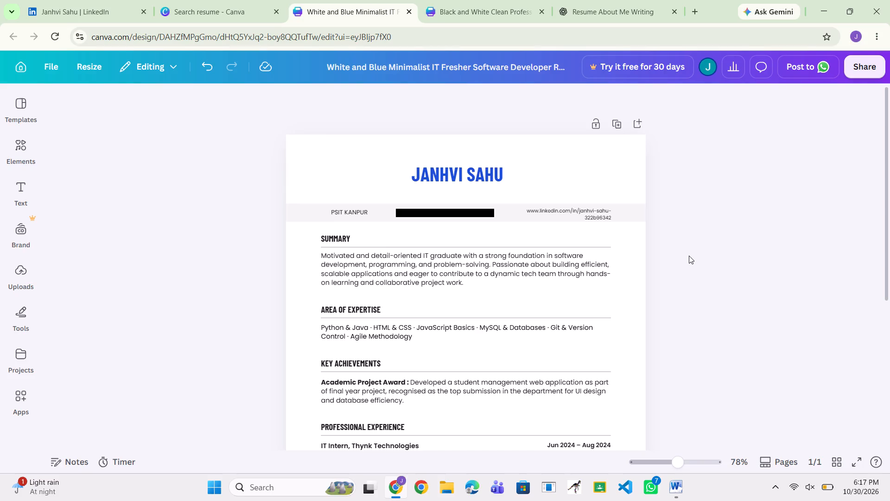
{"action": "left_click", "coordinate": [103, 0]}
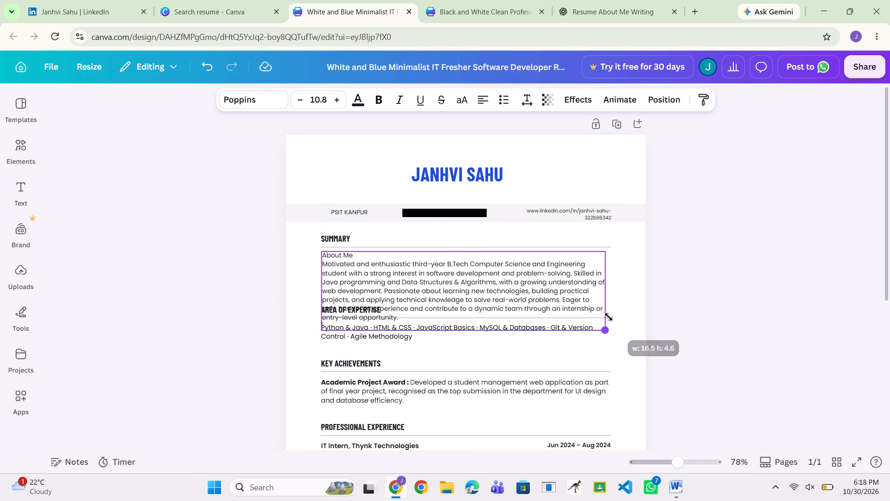
{"action": "left_click_drag", "start_coordinate": [609, 317], "coordinate": [545, 287]}
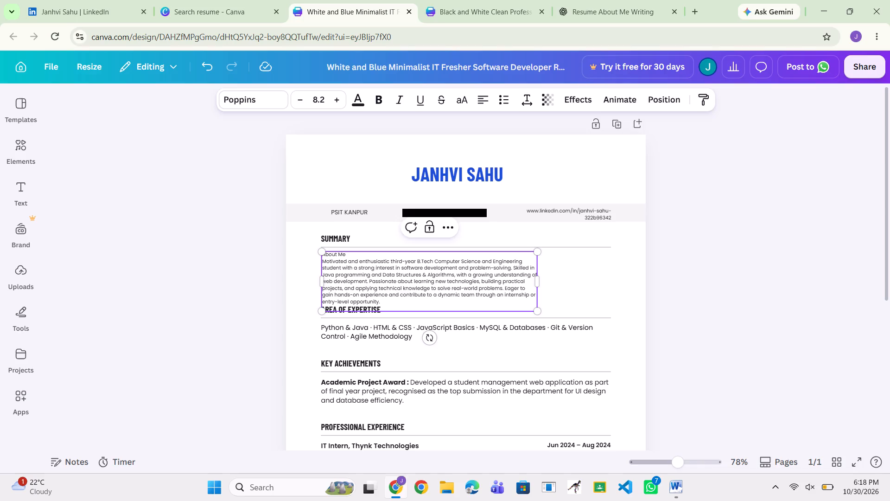
{"action": "left_click_drag", "start_coordinate": [535, 252], "coordinate": [566, 257]}
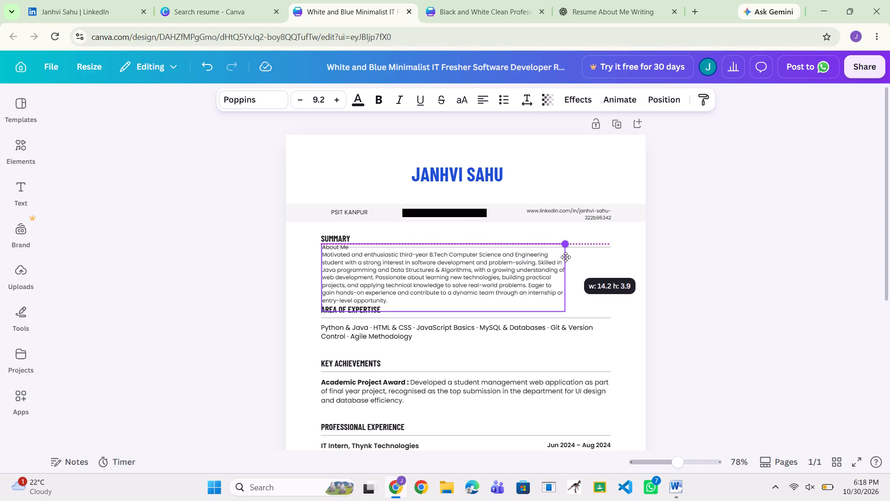
{"action": "left_click_drag", "start_coordinate": [566, 257], "coordinate": [557, 261]}
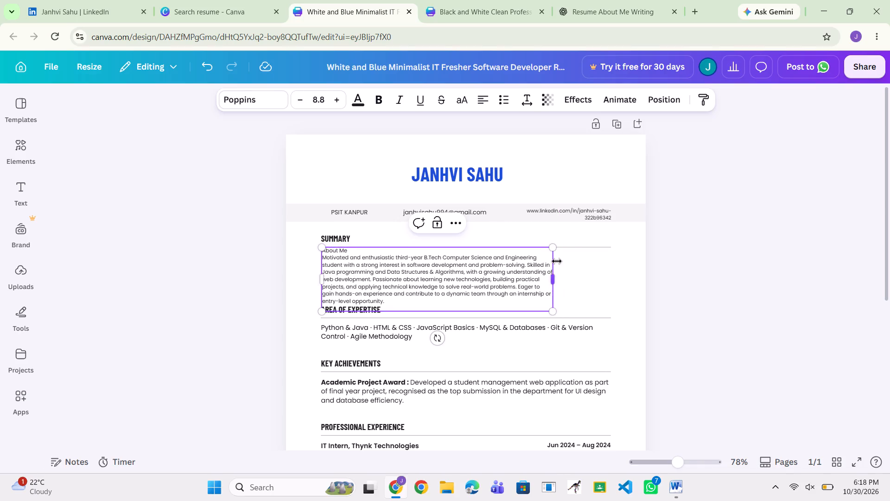
{"action": "left_click", "coordinate": [546, 315]}
{"action": "left_click", "coordinate": [661, 308]}
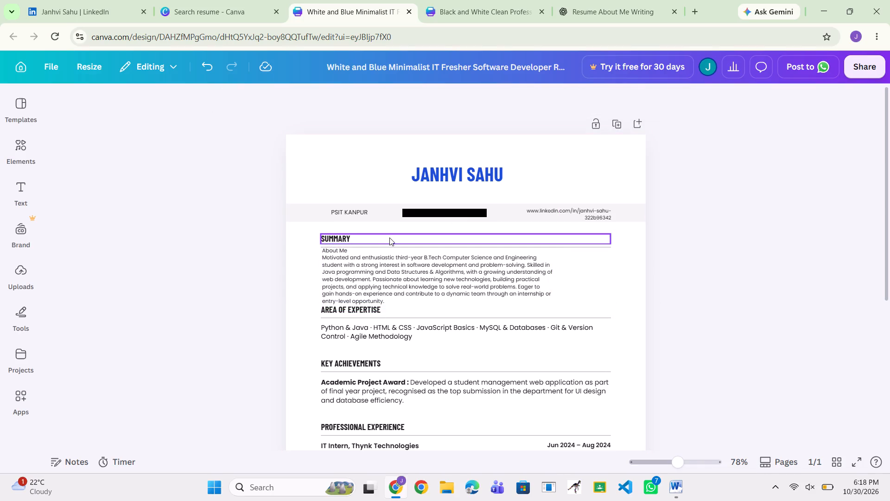
Delete the "About Me" line and its empty line from the top of the summary text.
{"action": "left_click", "coordinate": [379, 249]}
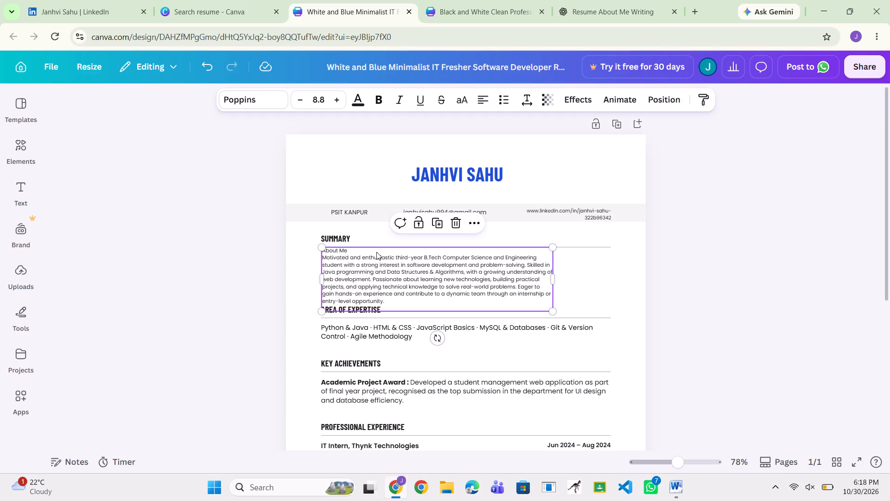
{"action": "left_click", "coordinate": [379, 255]}
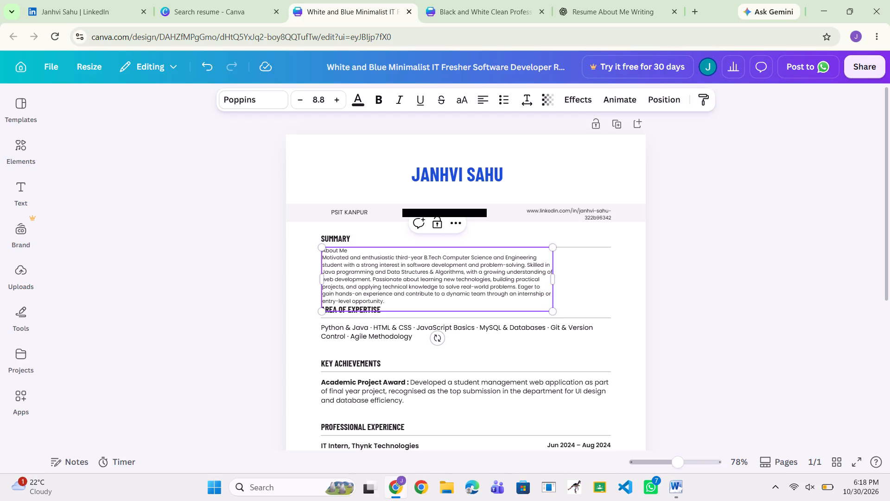
{"action": "left_click", "coordinate": [350, 250]}
{"action": "key", "text": "BackSpace"}
{"action": "key", "text": "BackSpace"}
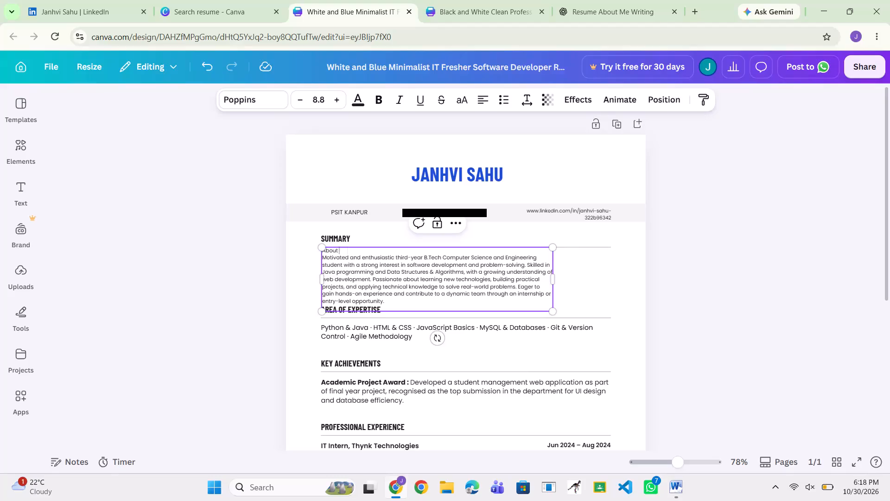
{"action": "key", "text": "BackSpace"}
{"action": "key", "text": "BackSpace"}
{"action": "key", "text": "BackSpace"}
{"action": "key", "text": "BackSpace"}
{"action": "key", "text": "BackSpace"}
{"action": "key", "text": "BackSpace"}
{"action": "key", "text": "Down"}
{"action": "key", "text": "BackSpace"}
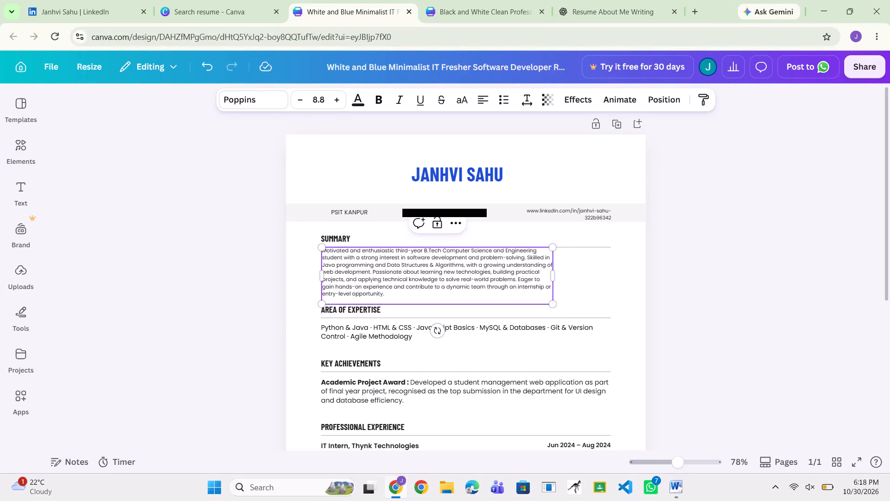
{"action": "left_click", "coordinate": [611, 307]}
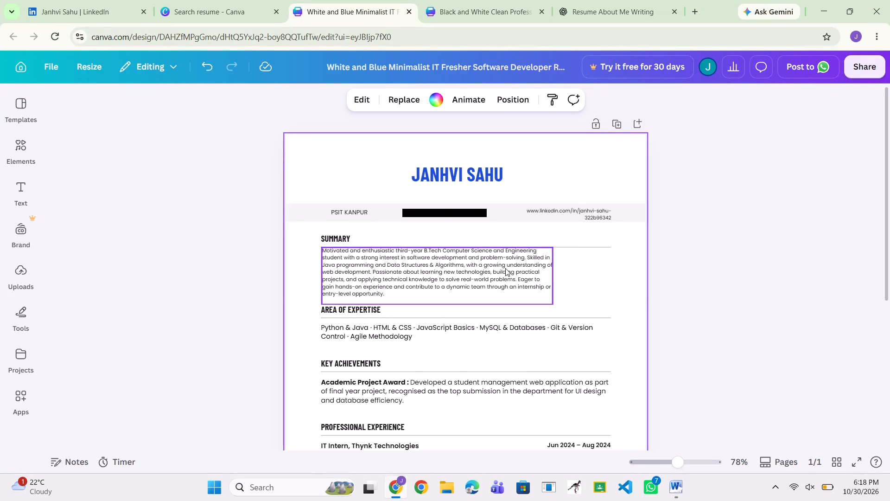
Enlarge the summary text to about size 10.2, extending its box toward the resume's right margin.
{"action": "left_click", "coordinate": [553, 275]}
{"action": "left_click", "coordinate": [544, 287]}
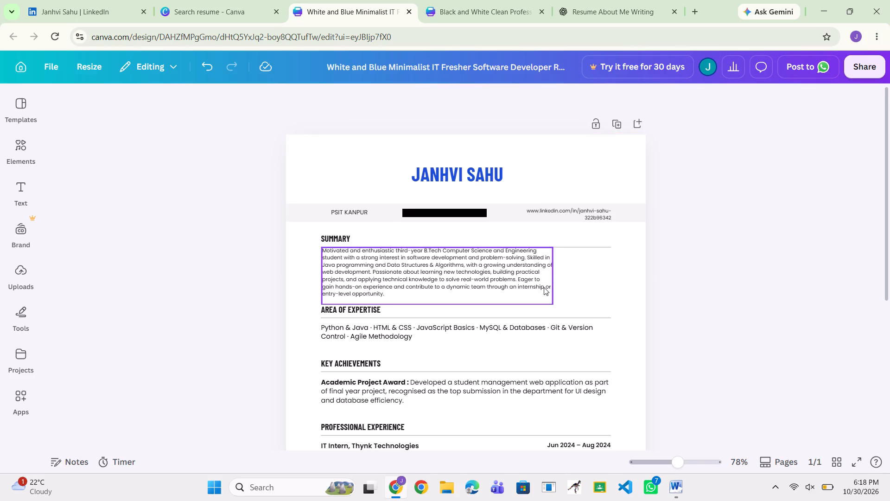
{"action": "left_click_drag", "start_coordinate": [553, 305], "coordinate": [568, 295]}
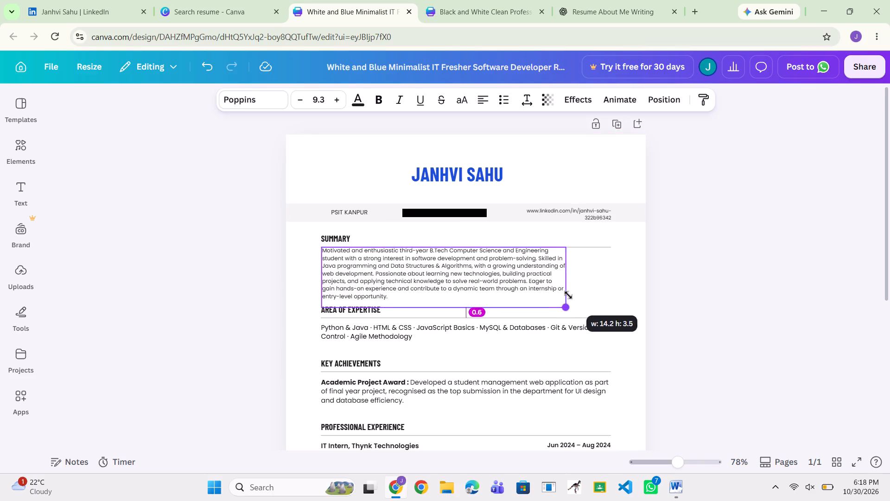
{"action": "left_click_drag", "start_coordinate": [568, 295], "coordinate": [590, 306]}
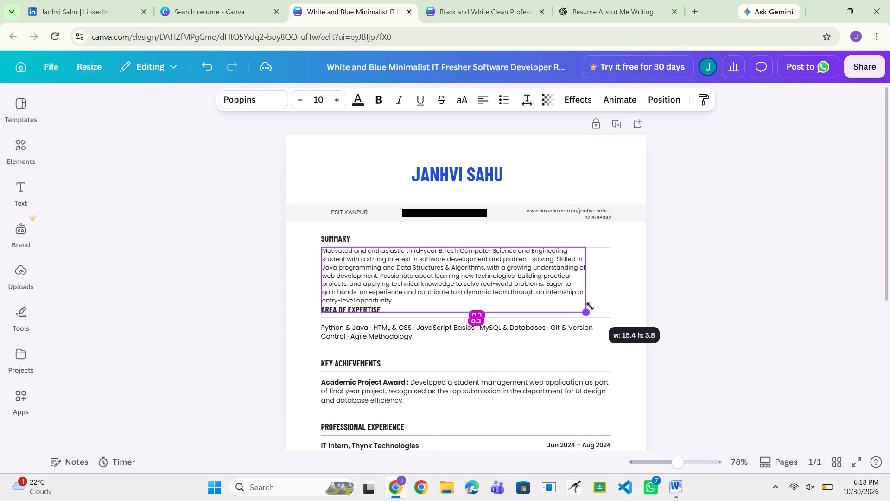
{"action": "left_click_drag", "start_coordinate": [590, 306], "coordinate": [593, 308]}
{"action": "left_click", "coordinate": [654, 303]}
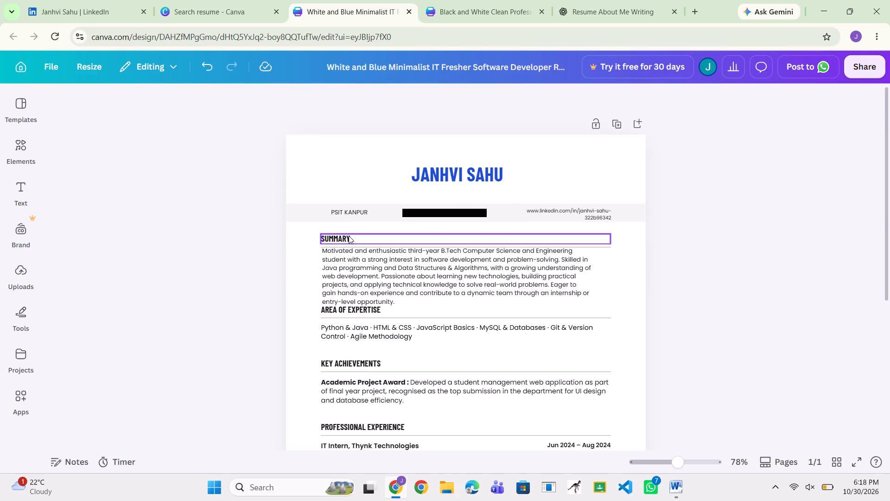
Move the SUMMARY heading and its divider line slightly up toward the header strip.
{"action": "left_click_drag", "start_coordinate": [349, 236], "coordinate": [345, 231]}
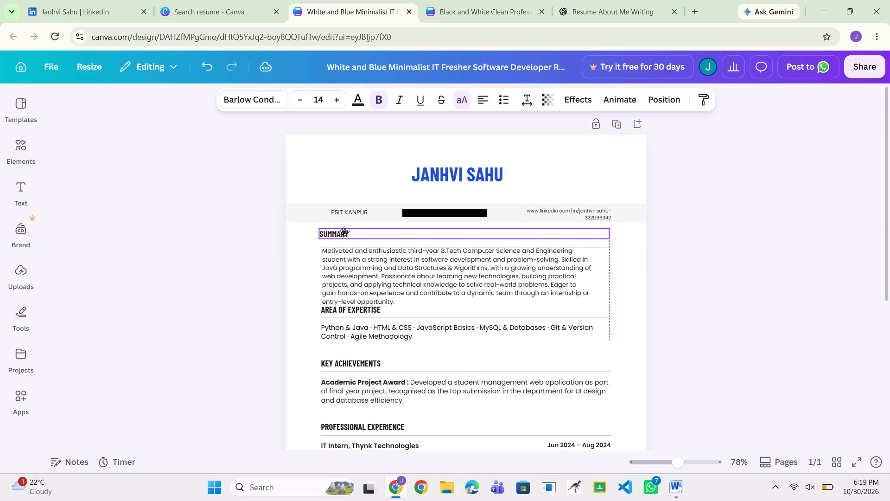
{"action": "left_click_drag", "start_coordinate": [345, 231], "coordinate": [345, 231]}
{"action": "left_click_drag", "start_coordinate": [345, 244], "coordinate": [341, 239]}
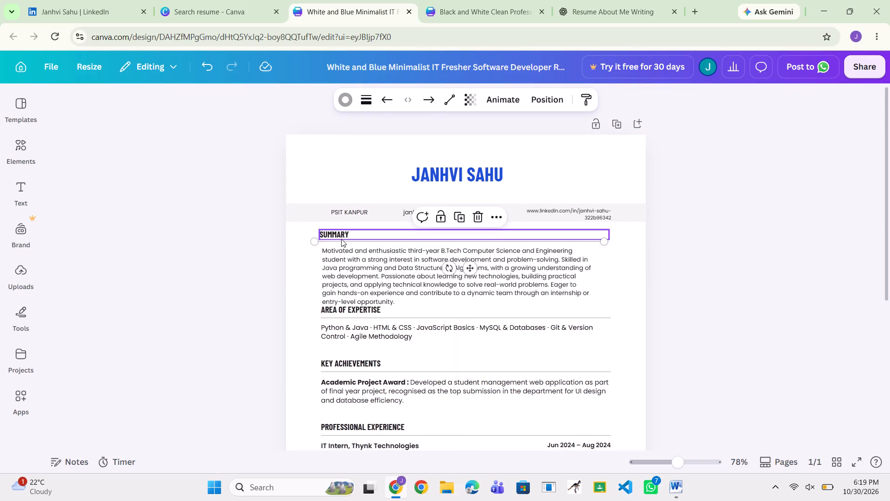
Move the summary paragraph up beneath its divider line and enlarge it to about size 10.8.
{"action": "left_click", "coordinate": [341, 250]}
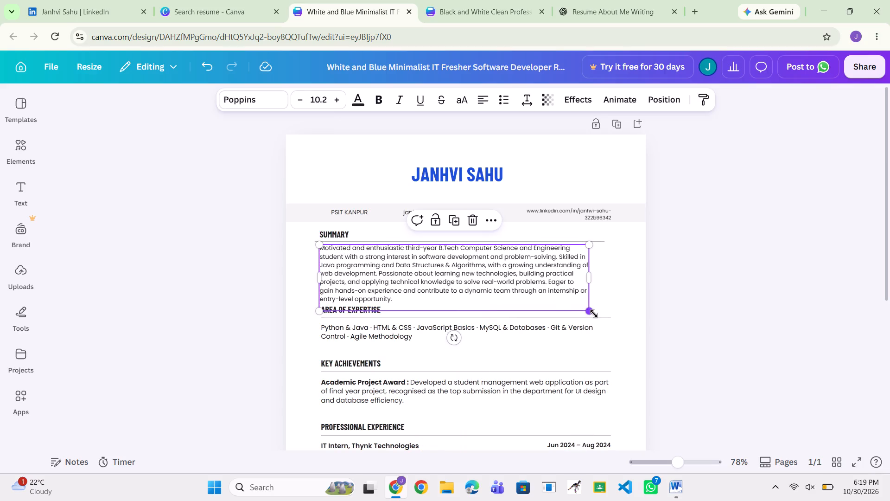
{"action": "left_click_drag", "start_coordinate": [591, 313], "coordinate": [607, 315]}
{"action": "left_click", "coordinate": [671, 300]}
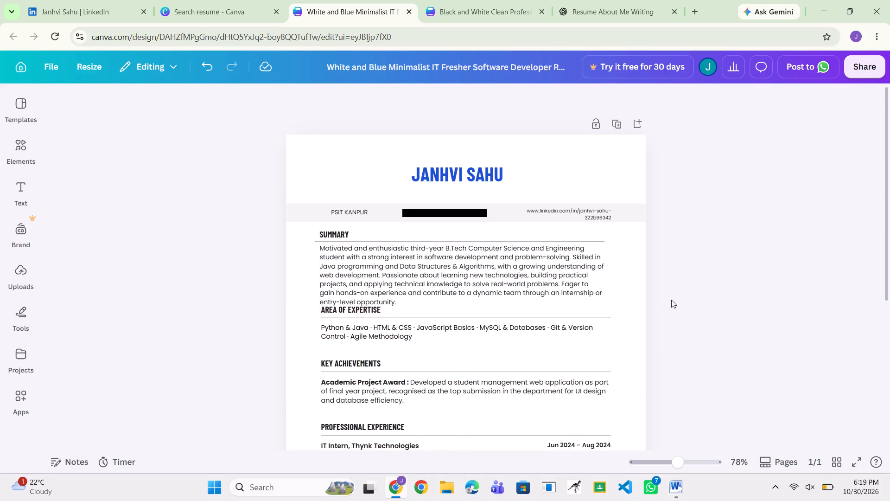
Move the summary paragraph up until it clears the AREA OF EXPERTISE heading it overlaps.
{"action": "left_click", "coordinate": [369, 308]}
{"action": "double_click", "coordinate": [369, 308]}
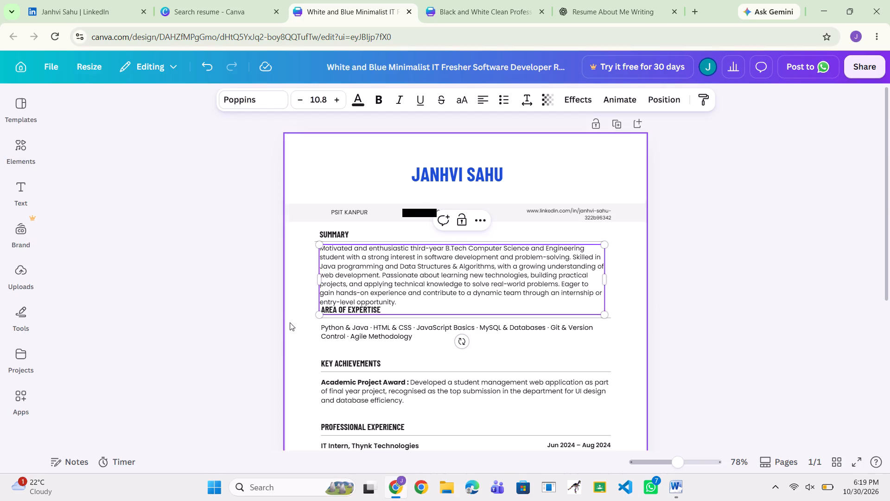
{"action": "left_click", "coordinate": [290, 322]}
{"action": "left_click", "coordinate": [334, 311]}
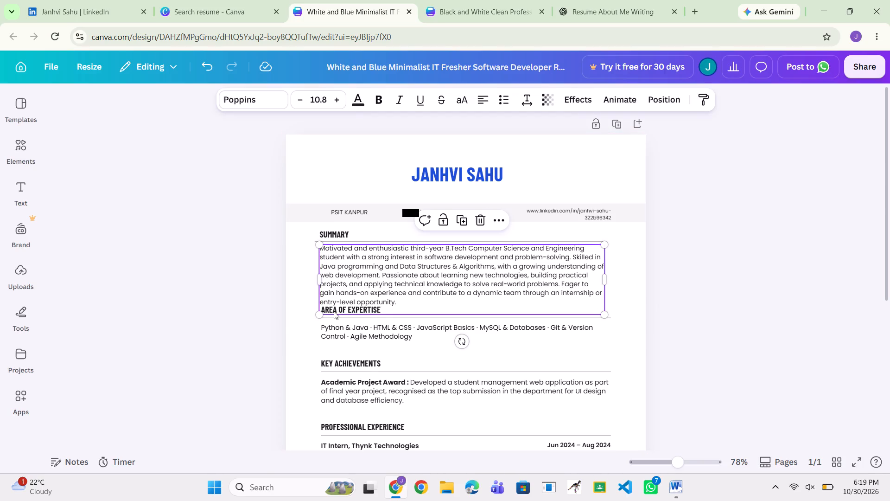
{"action": "left_click", "coordinate": [407, 331]}
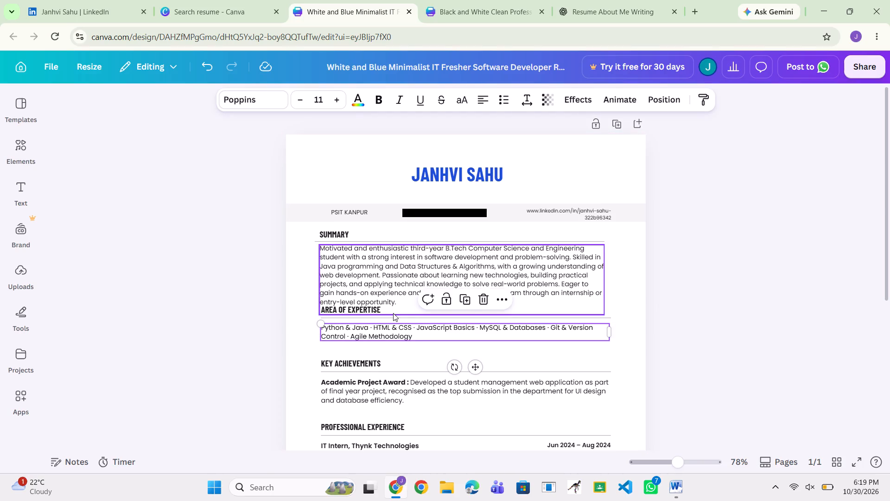
{"action": "left_click", "coordinate": [306, 312]}
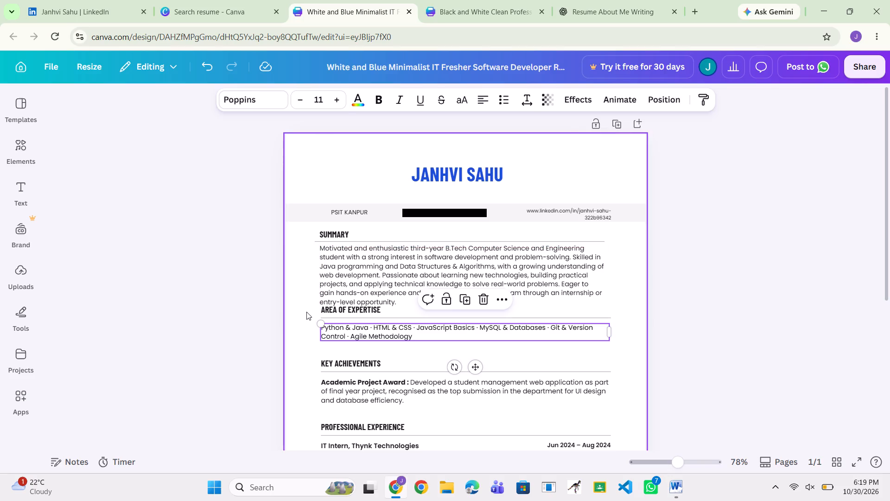
{"action": "left_click", "coordinate": [343, 309]}
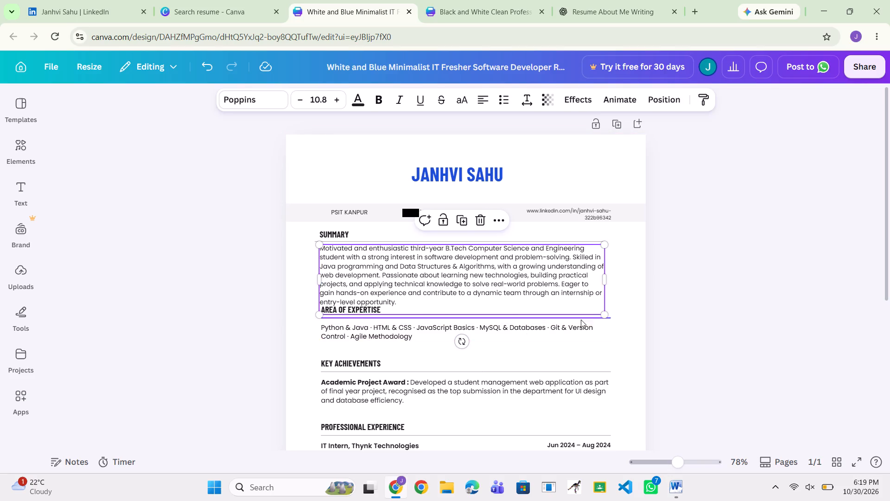
{"action": "left_click_drag", "start_coordinate": [604, 309], "coordinate": [600, 306]}
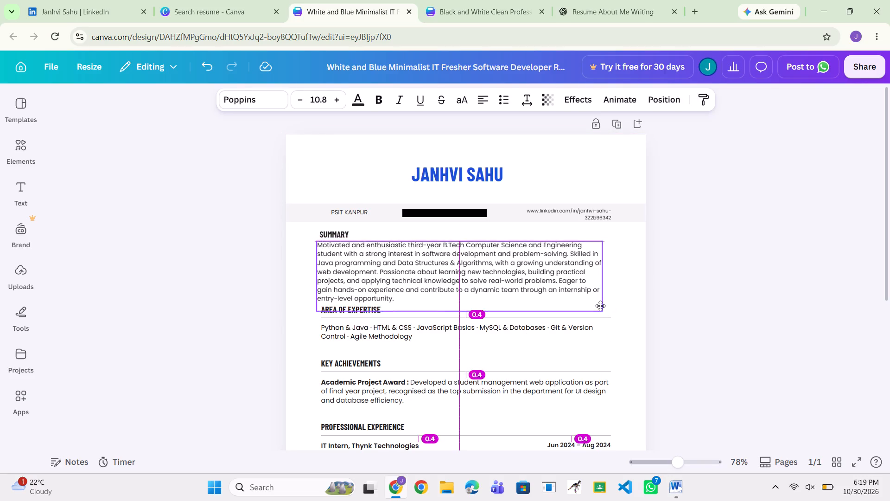
{"action": "left_click_drag", "start_coordinate": [600, 306], "coordinate": [600, 297]}
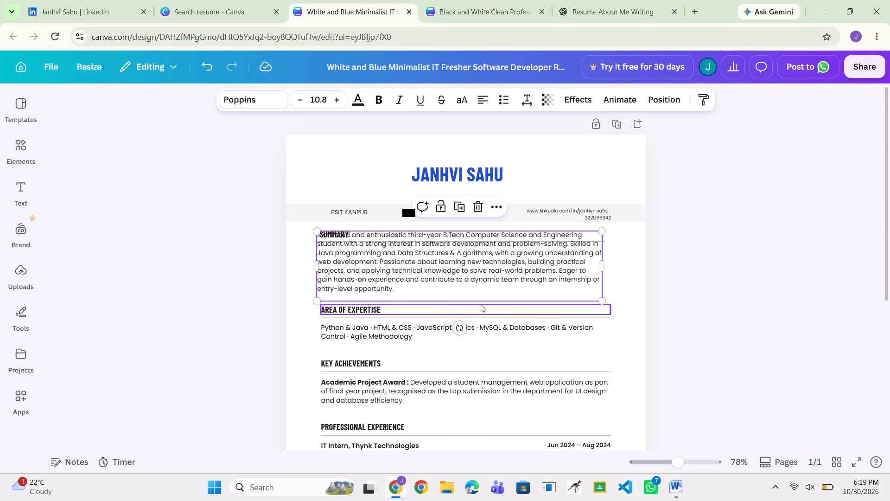
Shift the AREA OF EXPERTISE heading, its divider line and its skills text slightly down toward KEY ACHIEVEMENTS.
{"action": "left_click", "coordinate": [463, 306]}
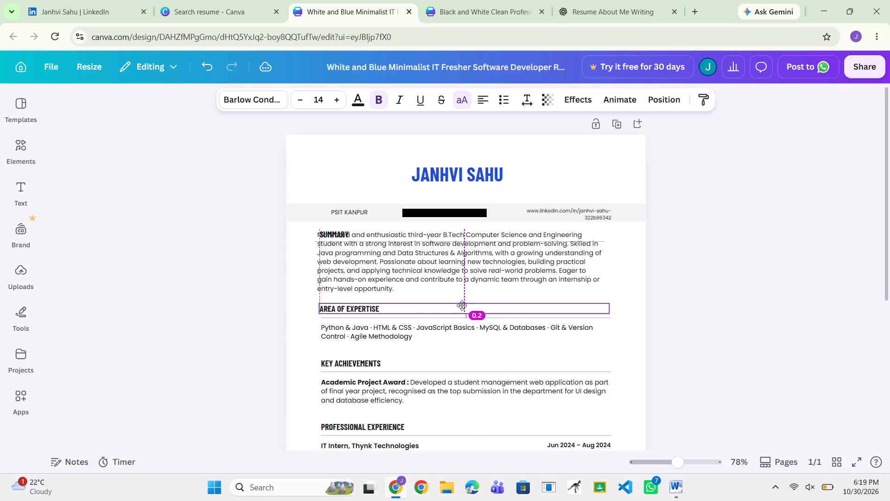
{"action": "left_click_drag", "start_coordinate": [346, 329], "coordinate": [346, 333]}
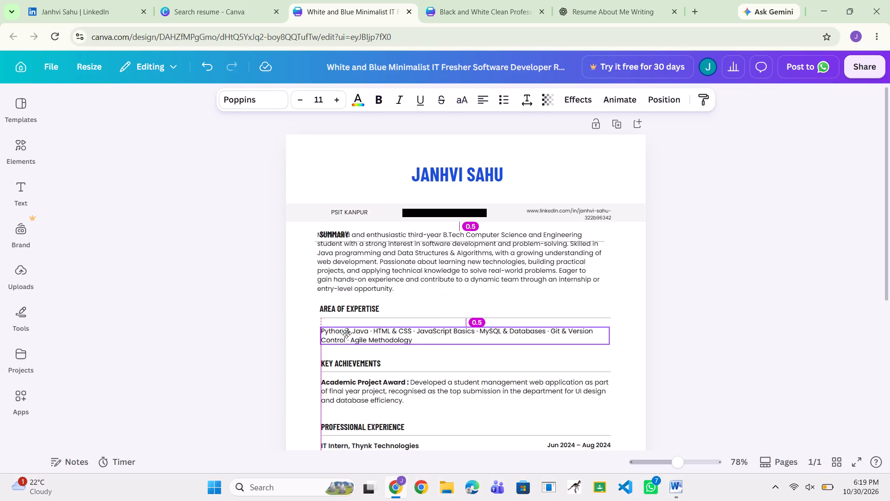
{"action": "left_click_drag", "start_coordinate": [346, 333], "coordinate": [346, 336]}
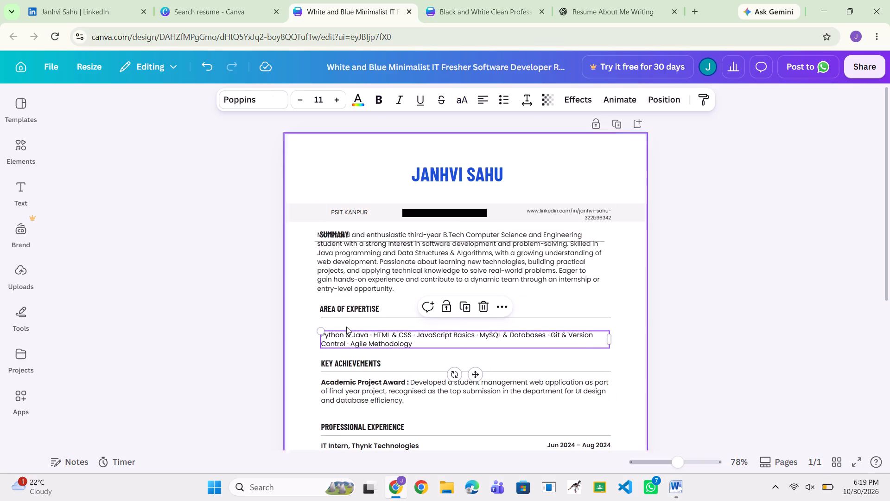
{"action": "left_click_drag", "start_coordinate": [344, 316], "coordinate": [344, 322]}
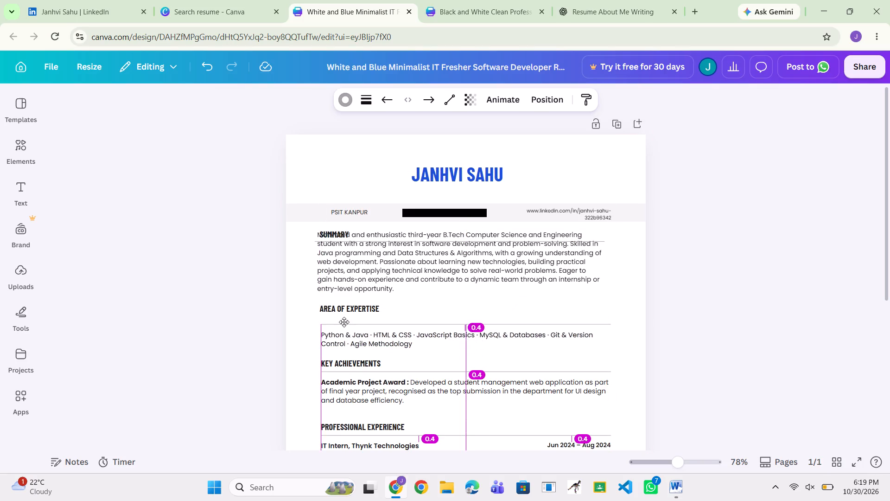
{"action": "left_click_drag", "start_coordinate": [344, 322], "coordinate": [343, 322]}
{"action": "left_click_drag", "start_coordinate": [345, 311], "coordinate": [345, 315]}
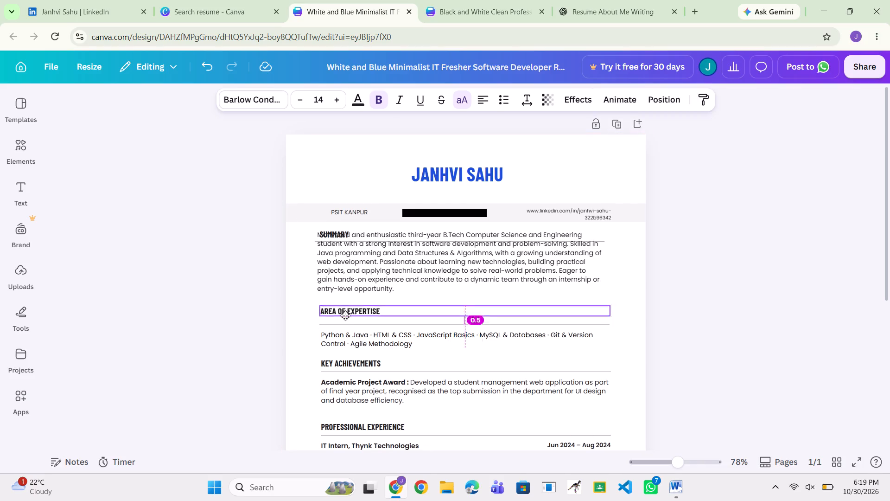
{"action": "left_click_drag", "start_coordinate": [345, 315], "coordinate": [346, 317]}
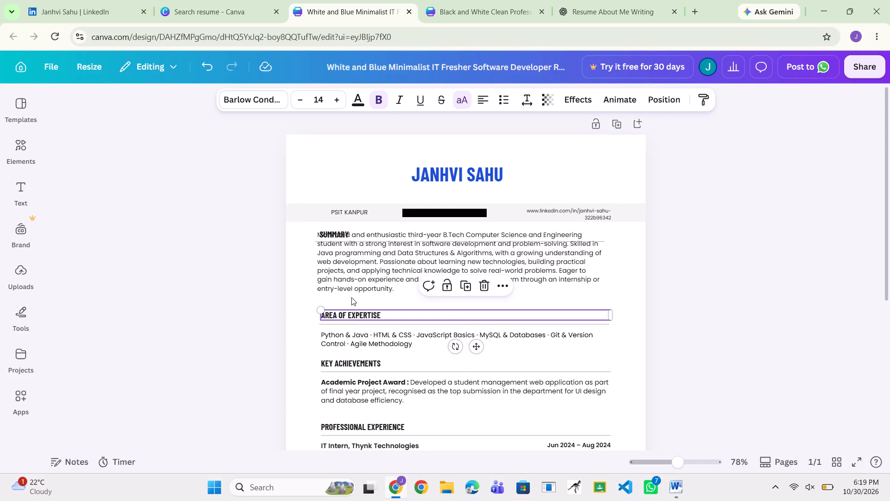
Move the summary paragraph back down beneath the SUMMARY divider line and enlarge its text to about size 11.2.
{"action": "left_click_drag", "start_coordinate": [352, 290], "coordinate": [353, 301]}
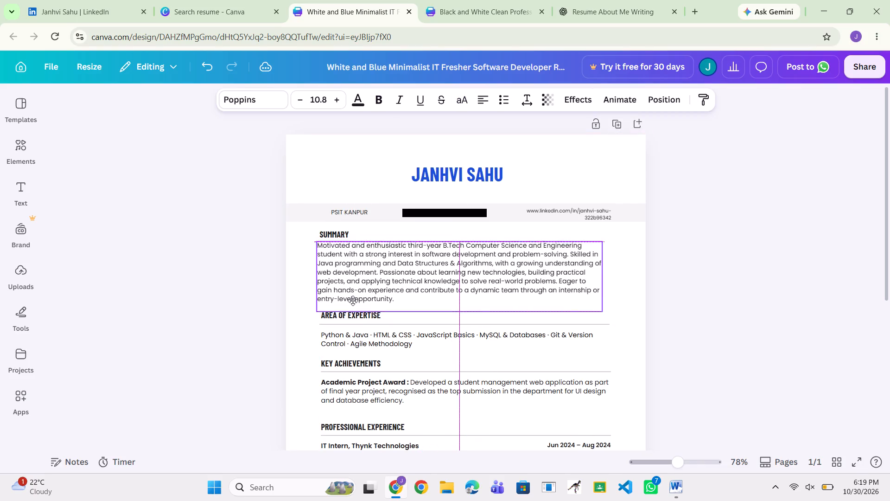
{"action": "left_click_drag", "start_coordinate": [353, 301], "coordinate": [352, 304]}
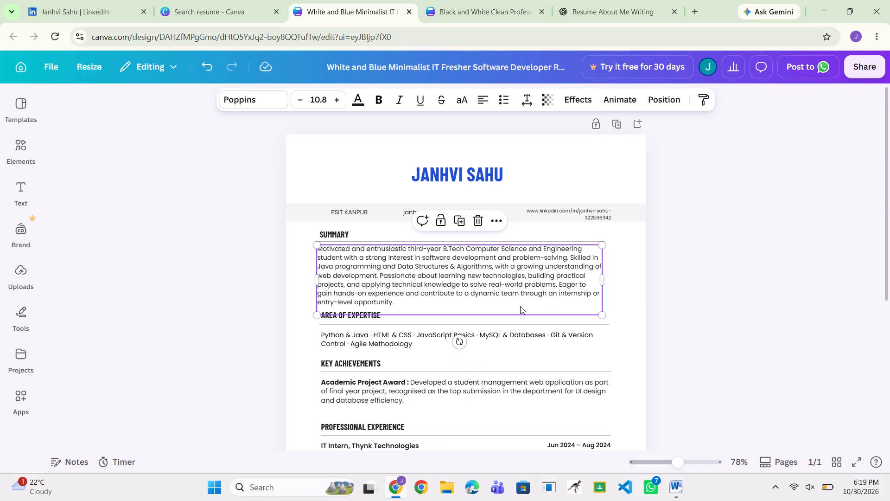
{"action": "left_click_drag", "start_coordinate": [604, 313], "coordinate": [611, 315]}
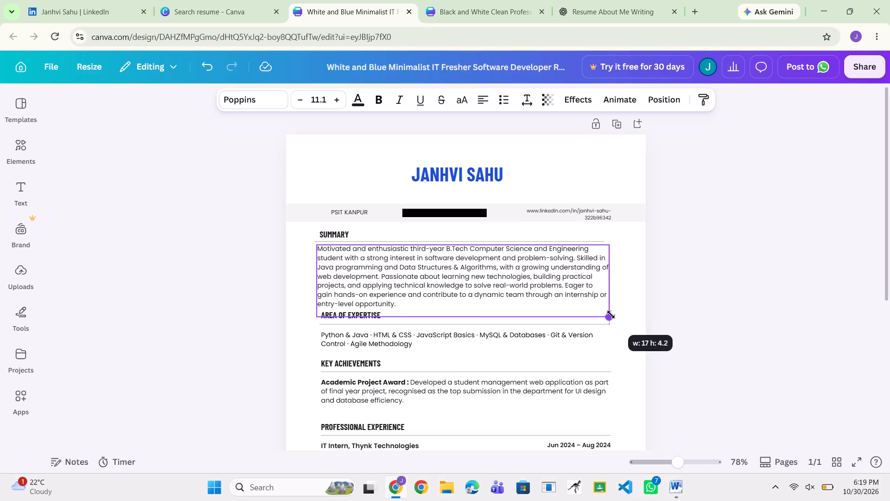
{"action": "left_click_drag", "start_coordinate": [611, 315], "coordinate": [615, 316]}
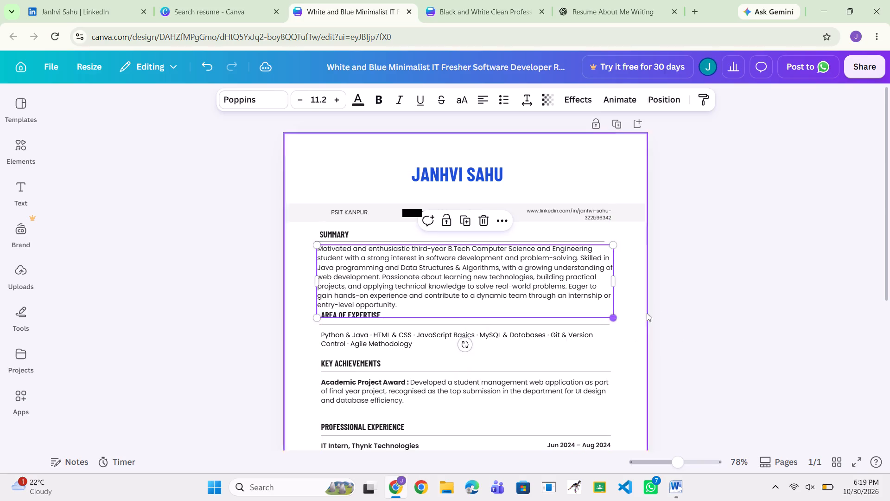
{"action": "left_click", "coordinate": [657, 310]}
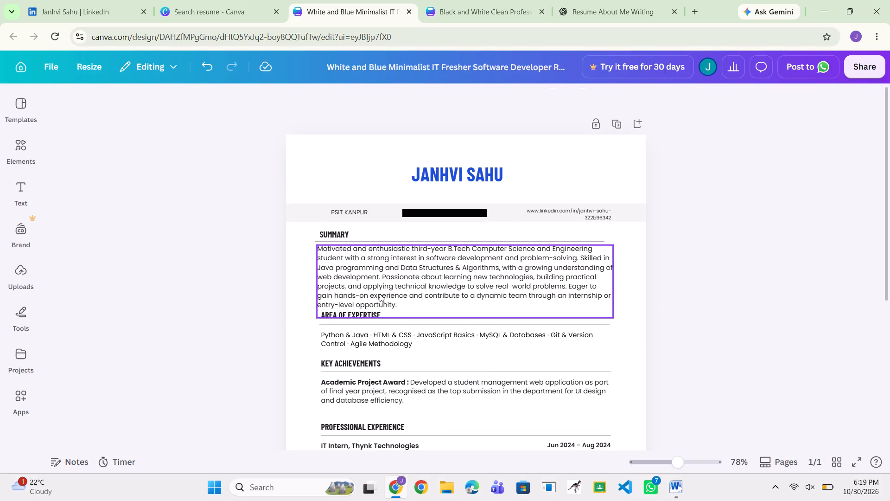
Move the AREA OF EXPERTISE heading and its divider line slightly further down, clear of the last summary line.
{"action": "left_click", "coordinate": [365, 314]}
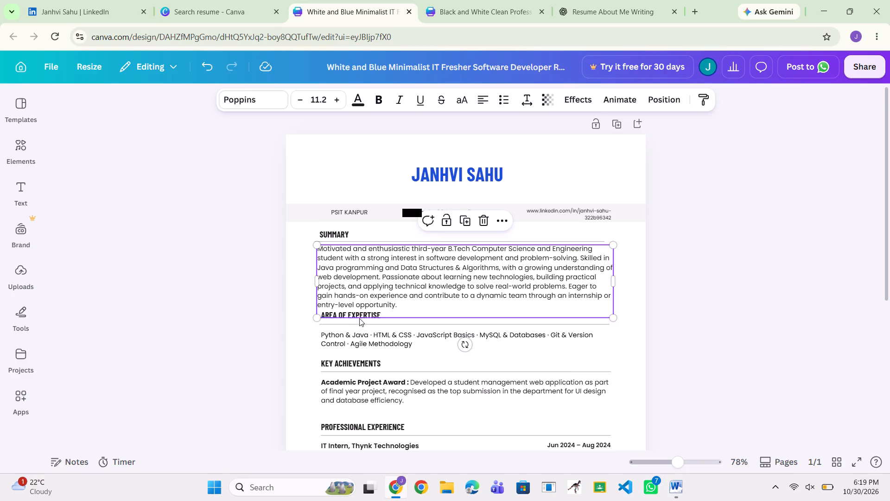
{"action": "left_click", "coordinate": [357, 318]}
{"action": "left_click", "coordinate": [299, 315]}
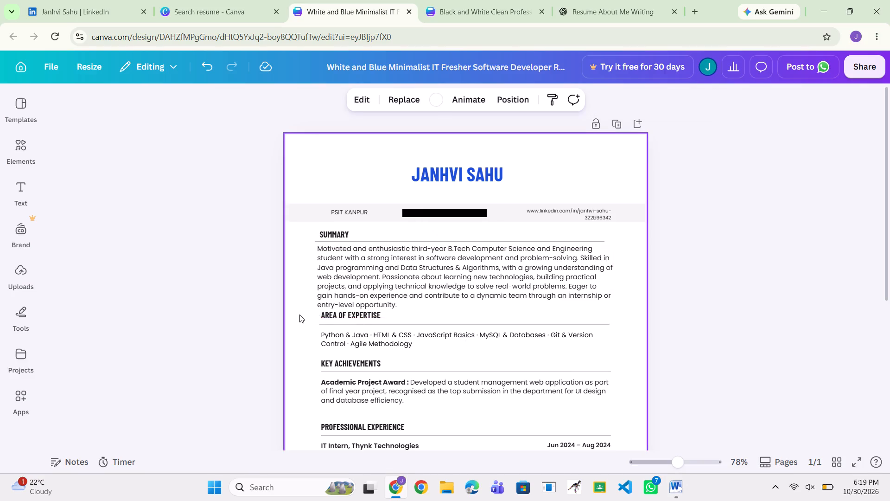
{"action": "left_click", "coordinate": [327, 319]}
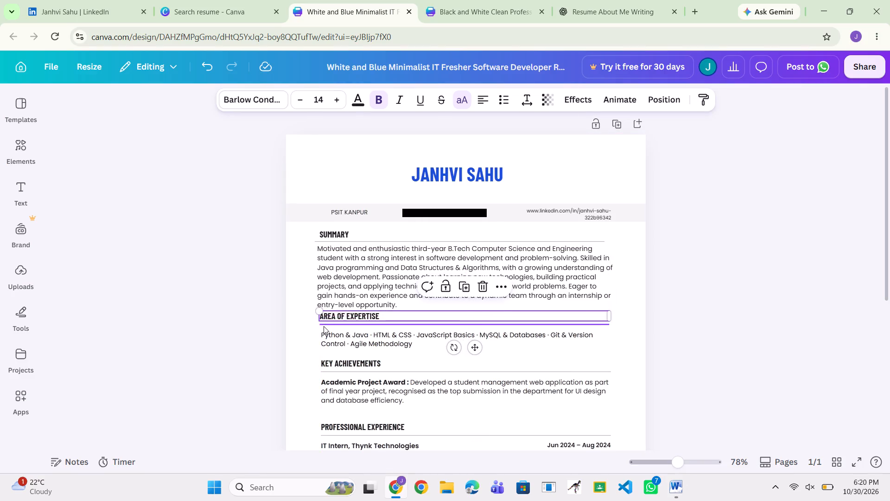
{"action": "left_click", "coordinate": [324, 324]}
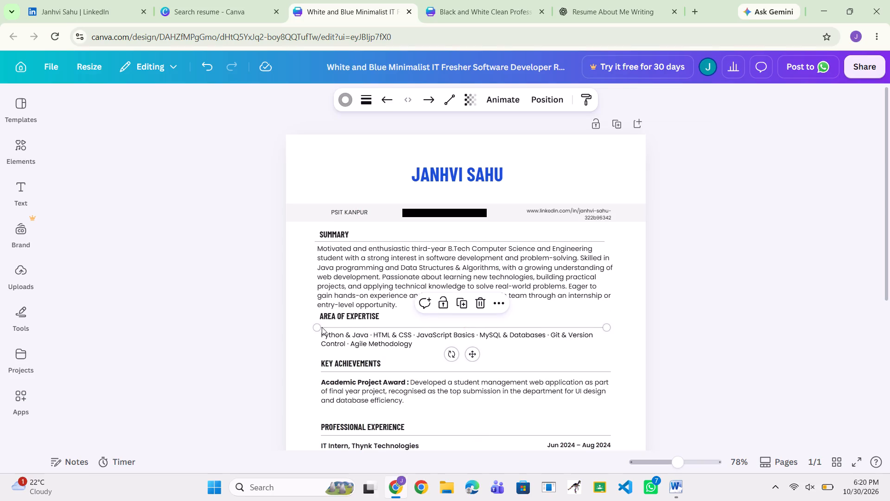
{"action": "left_click", "coordinate": [331, 319]}
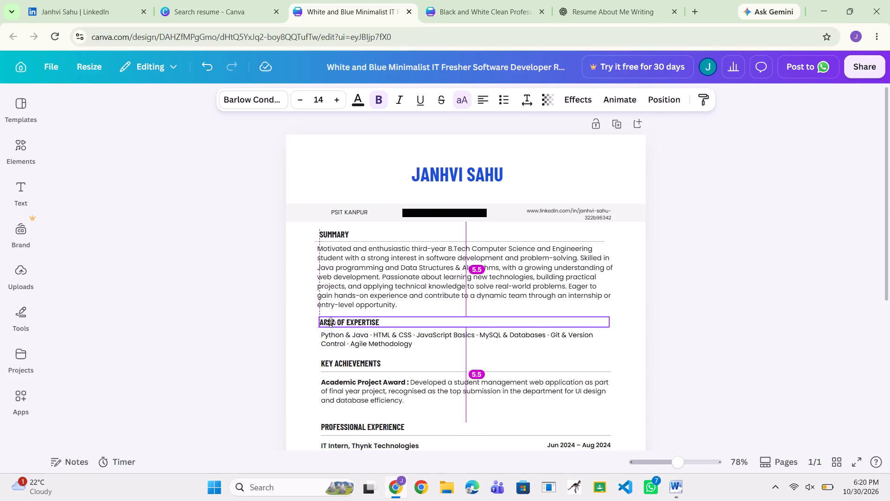
{"action": "left_click", "coordinate": [309, 321]}
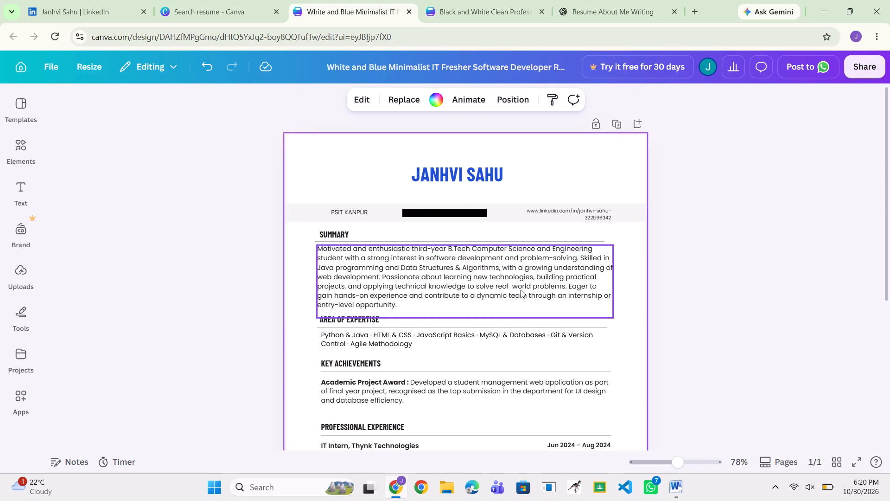
Replace "Python" with "C" at the start of the AREA OF EXPERTISE skills text.
{"action": "left_click", "coordinate": [352, 333]}
{"action": "left_click", "coordinate": [352, 334]}
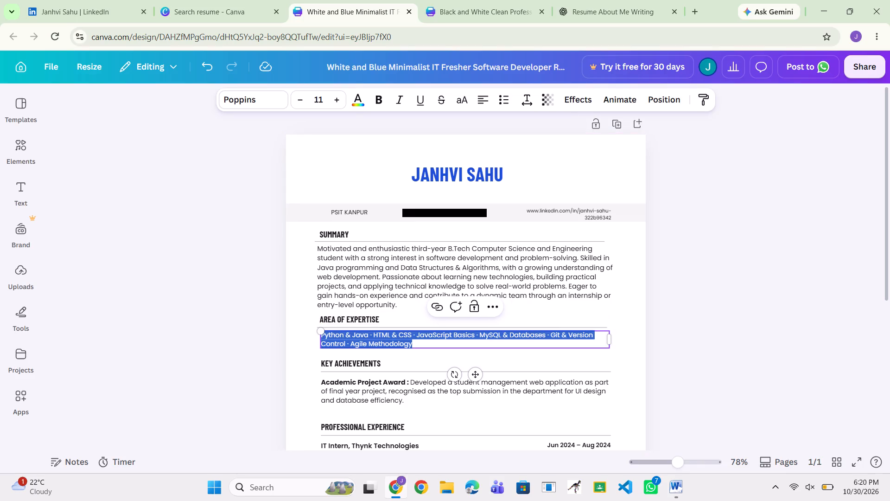
{"action": "left_click", "coordinate": [352, 334]}
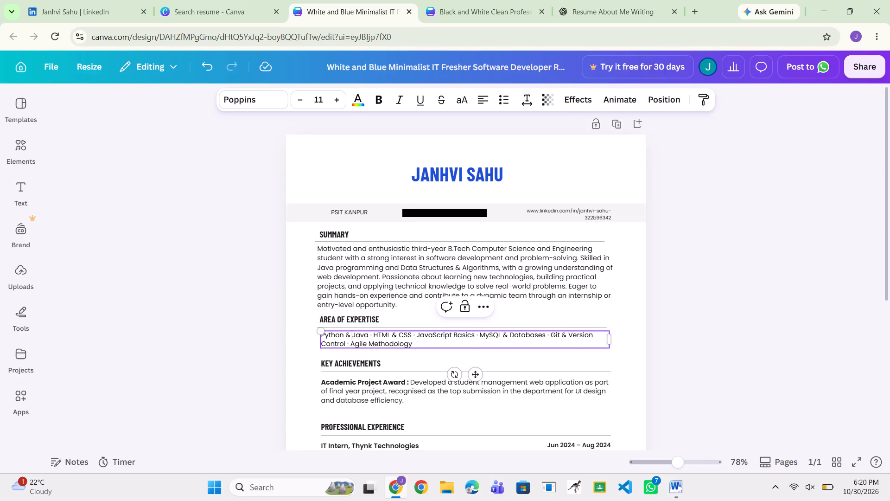
{"action": "key", "text": "Left"}
{"action": "key", "text": "Left"}
{"action": "key", "text": "BackSpace"}
{"action": "key", "text": "BackSpace"}
{"action": "key", "text": "BackSpace"}
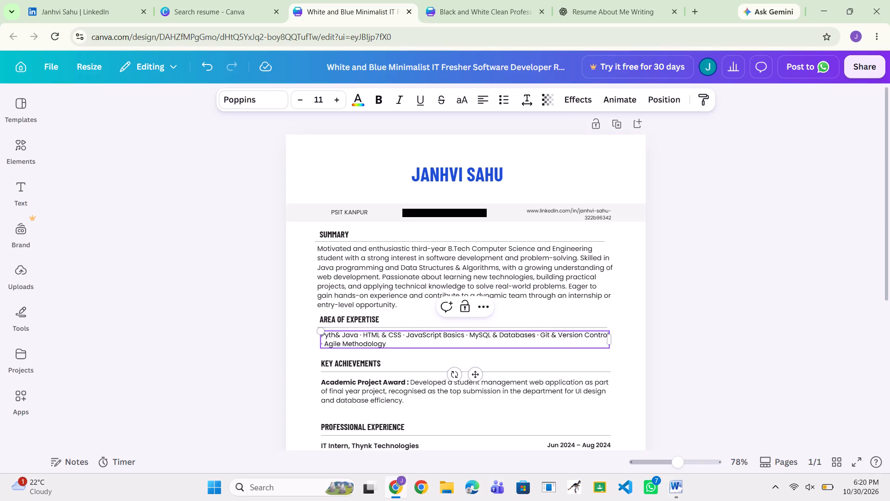
{"action": "key", "text": "BackSpace"}
{"action": "key", "text": "BackSpace"}
{"action": "key", "text": "BackSpace"}
{"action": "key", "text": "BackSpace"}
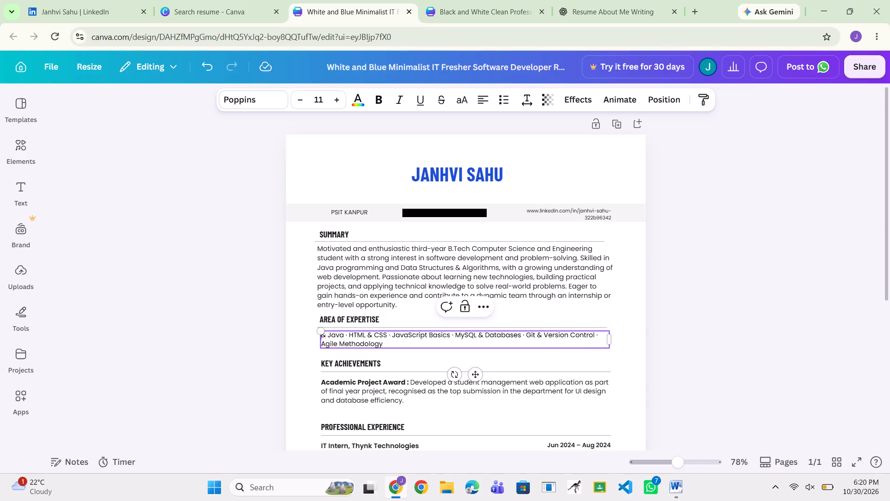
{"action": "key", "text": "c"}
{"action": "key", "text": "space"}
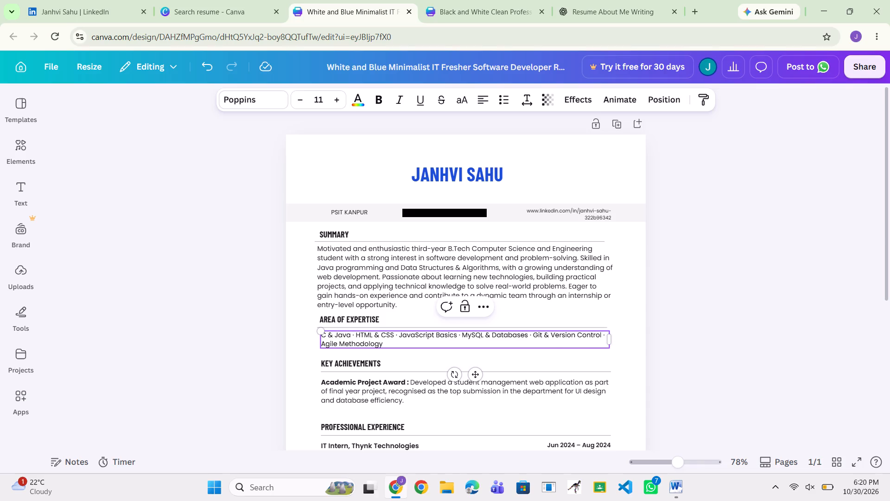
Delete the word "Basics" after JavaScript in the AREA OF EXPERTISE skills text.
{"action": "left_click", "coordinate": [455, 335]}
{"action": "key", "text": "Right"}
{"action": "key", "text": "BackSpace"}
{"action": "key", "text": "BackSpace"}
{"action": "key", "text": "BackSpace"}
{"action": "key", "text": "BackSpace"}
{"action": "key", "text": "BackSpace"}
{"action": "key", "text": "BackSpace"}
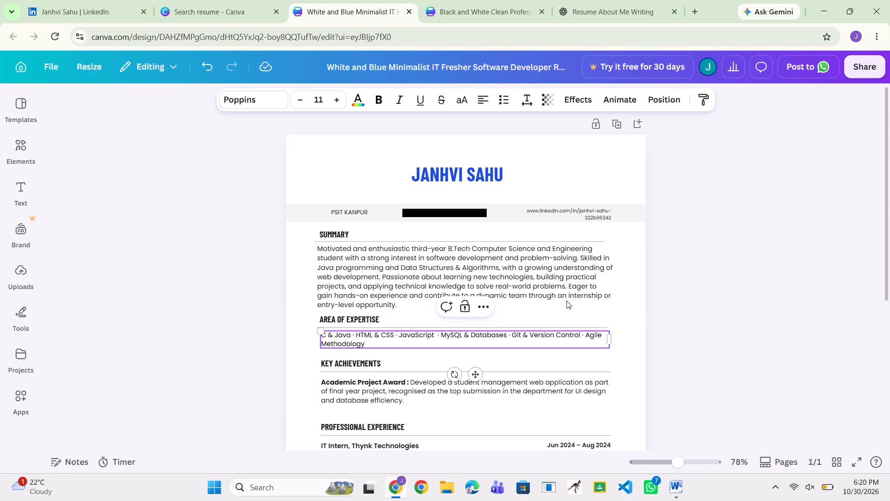
Delete "Agile Methodology" and its dot separator from the end of the AREA OF EXPERTISE skills text.
{"action": "left_click", "coordinate": [394, 342]}
{"action": "key", "text": "BackSpace"}
{"action": "key", "text": "BackSpace"}
{"action": "key", "text": "BackSpace"}
{"action": "key", "text": "BackSpace"}
{"action": "key", "text": "BackSpace"}
{"action": "key", "text": "BackSpace"}
{"action": "key", "text": "BackSpace"}
{"action": "key", "text": "BackSpace"}
{"action": "key", "text": "BackSpace"}
{"action": "key", "text": "BackSpace"}
{"action": "key", "text": "BackSpace"}
{"action": "key", "text": "BackSpace"}
{"action": "key", "text": "BackSpace"}
{"action": "key", "text": "BackSpace"}
{"action": "key", "text": "BackSpace"}
{"action": "key", "text": "BackSpace"}
{"action": "key", "text": "BackSpace"}
{"action": "key", "text": "BackSpace"}
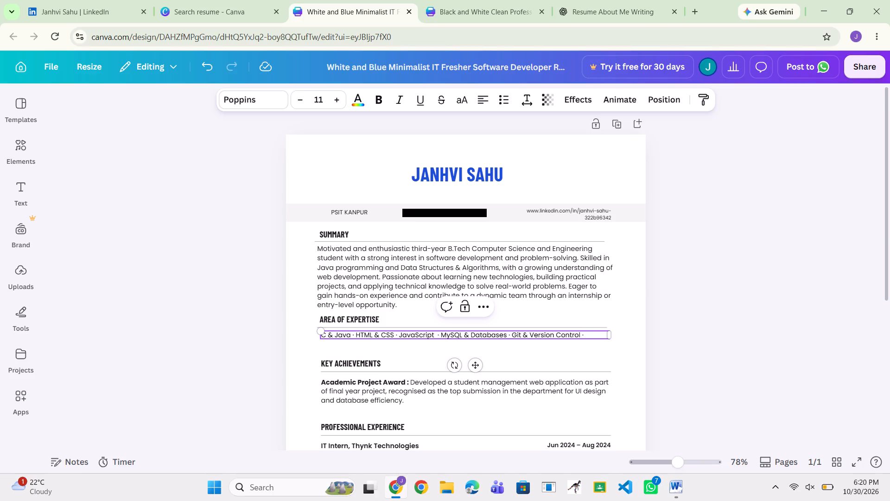
{"action": "key", "text": "BackSpace"}
{"action": "left_click", "coordinate": [557, 348]}
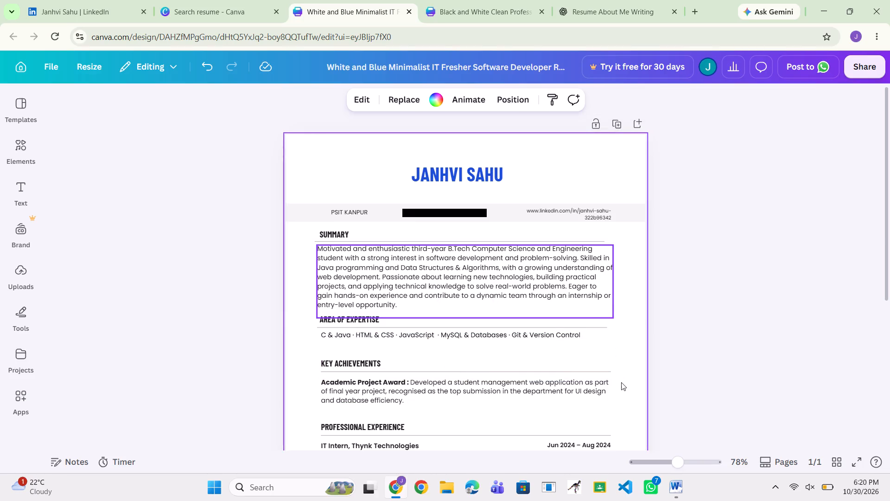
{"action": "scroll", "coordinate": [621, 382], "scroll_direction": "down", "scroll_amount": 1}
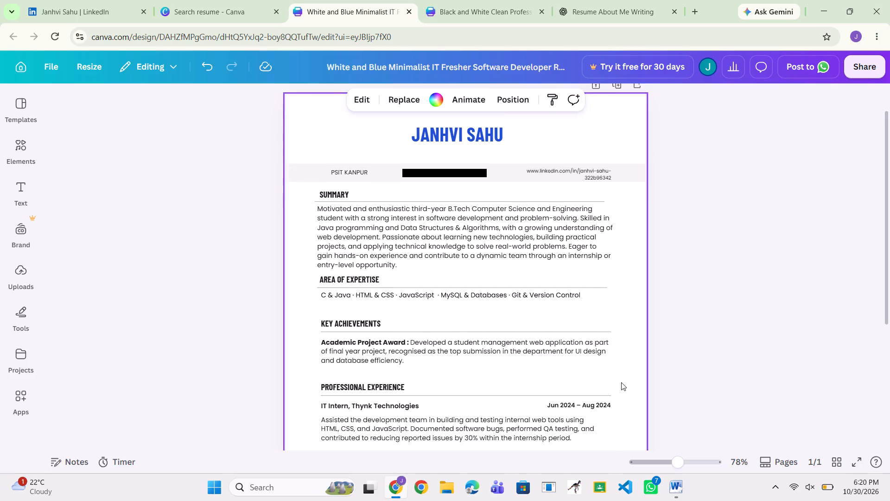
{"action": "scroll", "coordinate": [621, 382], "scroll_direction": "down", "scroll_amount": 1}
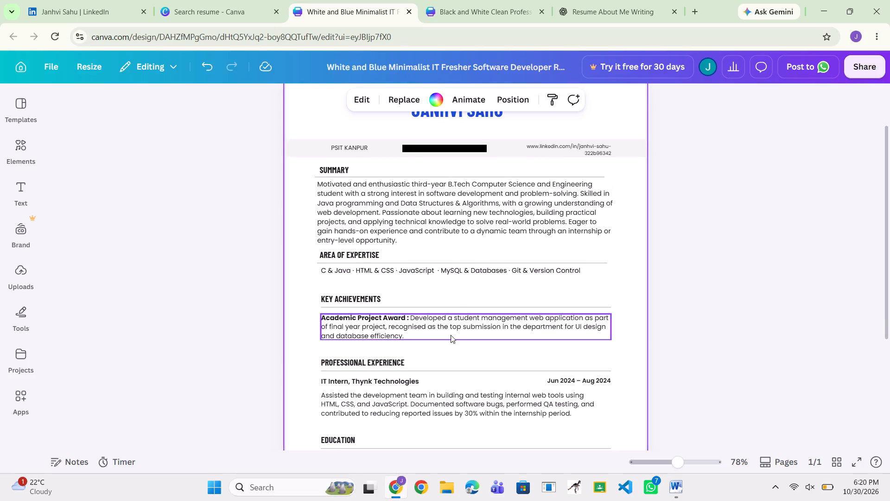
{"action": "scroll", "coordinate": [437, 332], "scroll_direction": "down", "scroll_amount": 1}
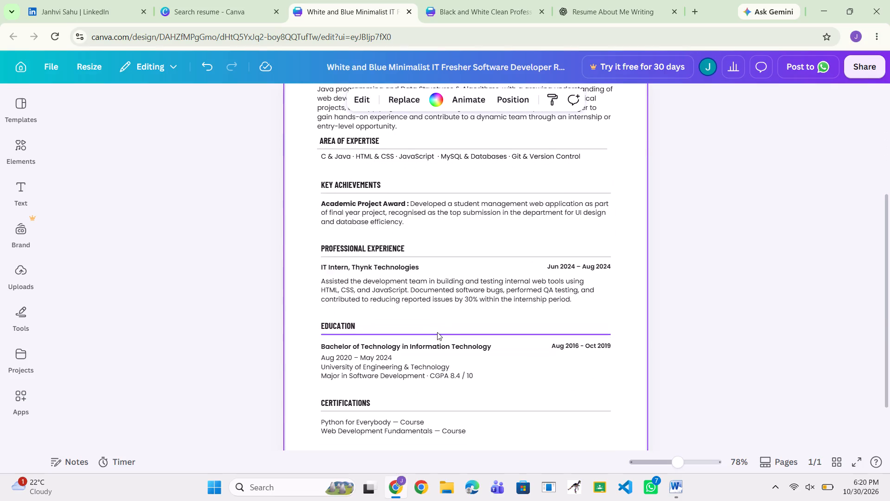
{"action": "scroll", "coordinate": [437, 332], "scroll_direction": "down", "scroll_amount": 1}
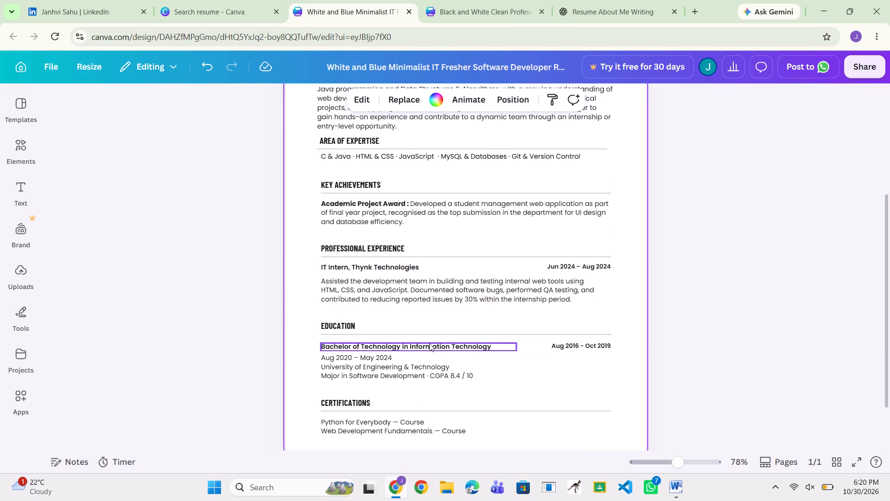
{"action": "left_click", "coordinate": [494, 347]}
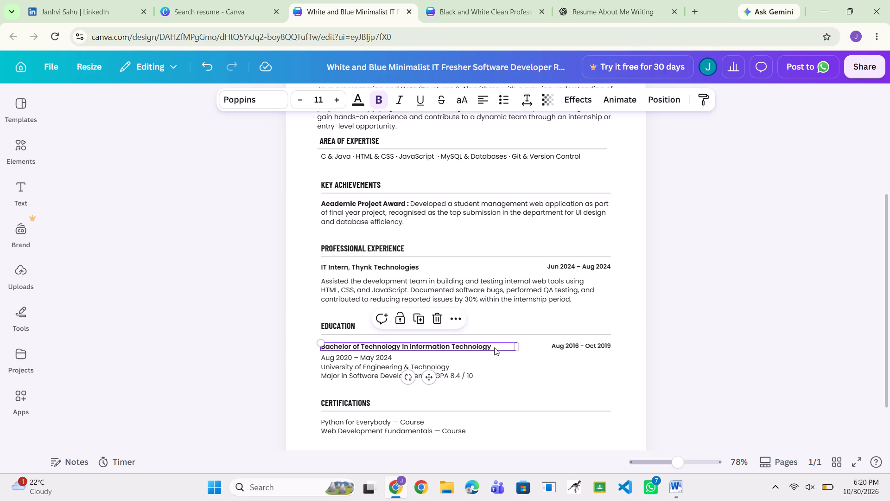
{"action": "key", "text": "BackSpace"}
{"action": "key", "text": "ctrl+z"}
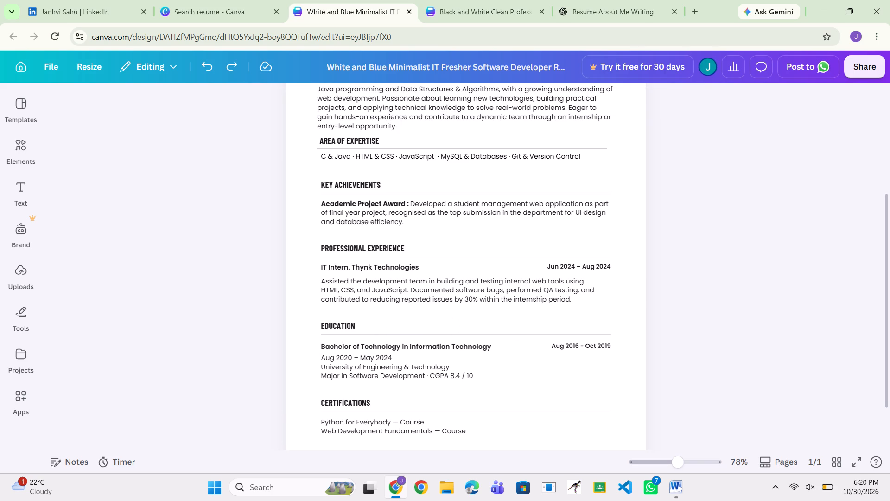
Replace "Information Technology" with "Computer Science & Engineering" in the degree title under EDUCATION.
{"action": "left_click", "coordinate": [466, 348]}
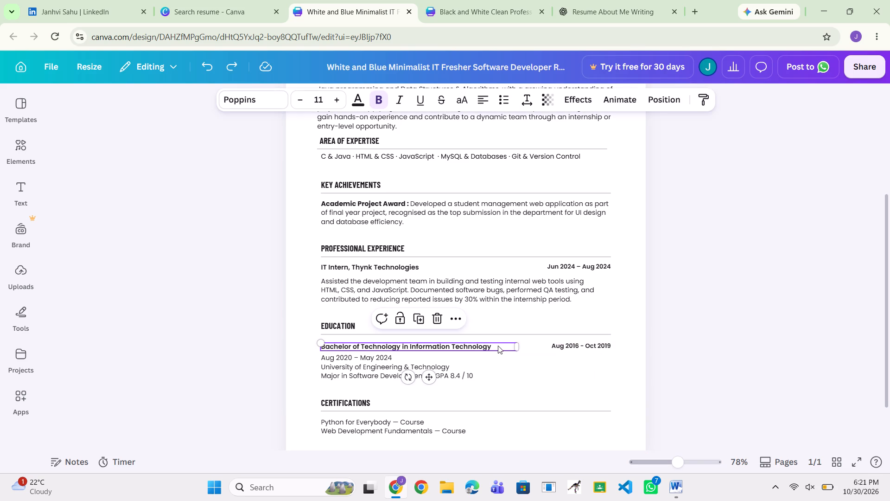
{"action": "left_click", "coordinate": [501, 346]}
{"action": "key", "text": "BackSpace"}
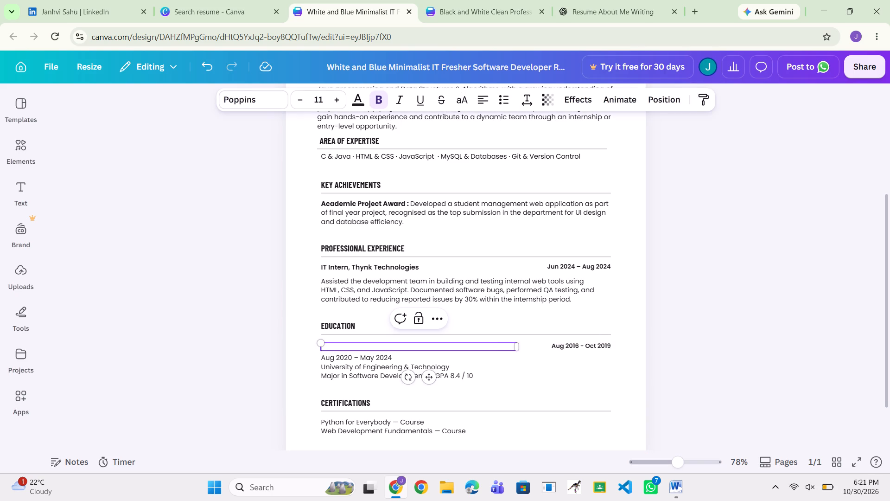
{"action": "key", "text": "ctrl+z"}
{"action": "key", "text": "BackSpace"}
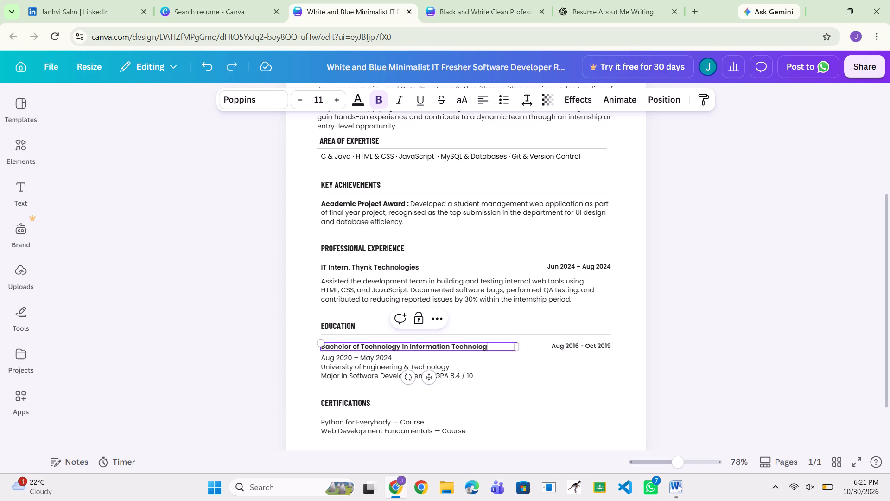
{"action": "key", "text": "BackSpace"}
{"action": "key", "text": "BackSpace"}
{"action": "key", "text": "BackSpace"}
{"action": "key", "text": "BackSpace"}
{"action": "key", "text": "BackSpace"}
{"action": "key", "text": "BackSpace"}
{"action": "key", "text": "BackSpace"}
{"action": "key", "text": "BackSpace"}
{"action": "key", "text": "BackSpace"}
{"action": "key", "text": "BackSpace"}
{"action": "key", "text": "BackSpace"}
{"action": "key", "text": "BackSpace"}
{"action": "key", "text": "BackSpace"}
{"action": "key", "text": "BackSpace"}
{"action": "key", "text": "BackSpace"}
{"action": "key", "text": "BackSpace"}
{"action": "key", "text": "BackSpace"}
{"action": "key", "text": "BackSpace"}
{"action": "key", "text": "BackSpace"}
{"action": "key", "text": "BackSpace"}
{"action": "key", "text": "BackSpace"}
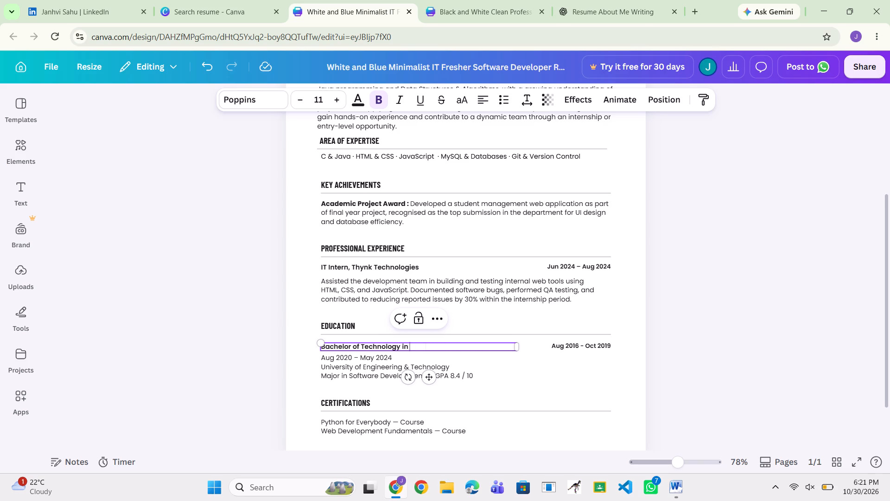
{"action": "key", "text": "c"}
{"action": "type", "text": "omputer"}
{"action": "key", "text": "space"}
{"action": "key", "text": "s"}
{"action": "type", "text": "cience"}
{"action": "key", "text": "space"}
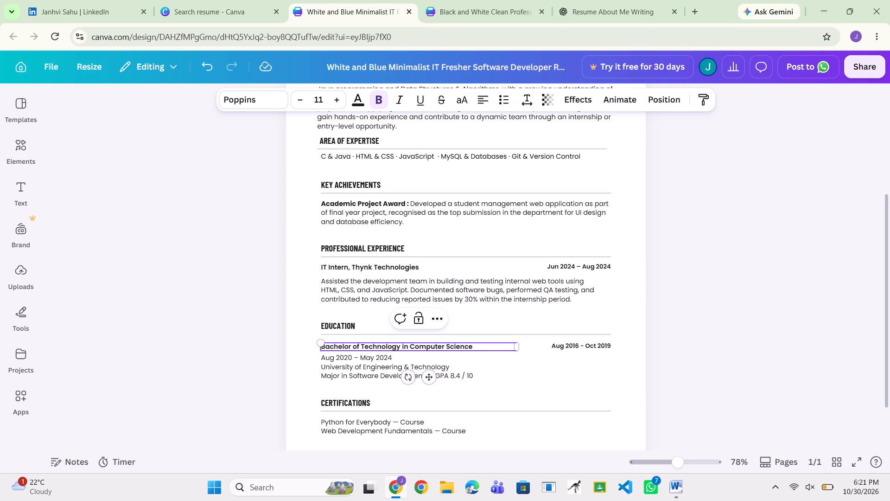
{"action": "key", "text": "a"}
{"action": "type", "text": "nd"}
{"action": "key", "text": "BackSpace"}
{"action": "key", "text": "BackSpace"}
{"action": "key", "text": "BackSpace"}
{"action": "key", "text": "shift+ampersand"}
{"action": "key", "text": "space"}
{"action": "key", "text": "e"}
{"action": "type", "text": "ngineering"}
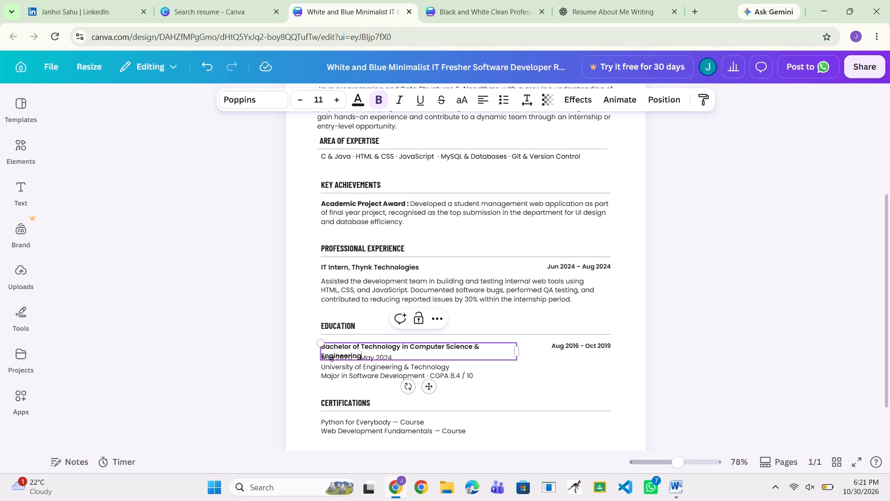
Widen the degree title's text box slightly so that the full word "Engineering" fits on the same line.
{"action": "key", "text": "ctrl+z"}
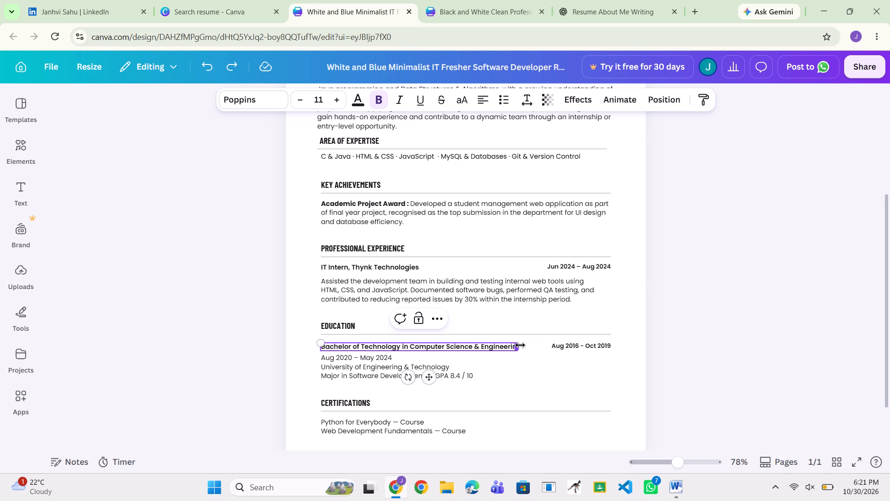
{"action": "left_click_drag", "start_coordinate": [520, 345], "coordinate": [529, 347]}
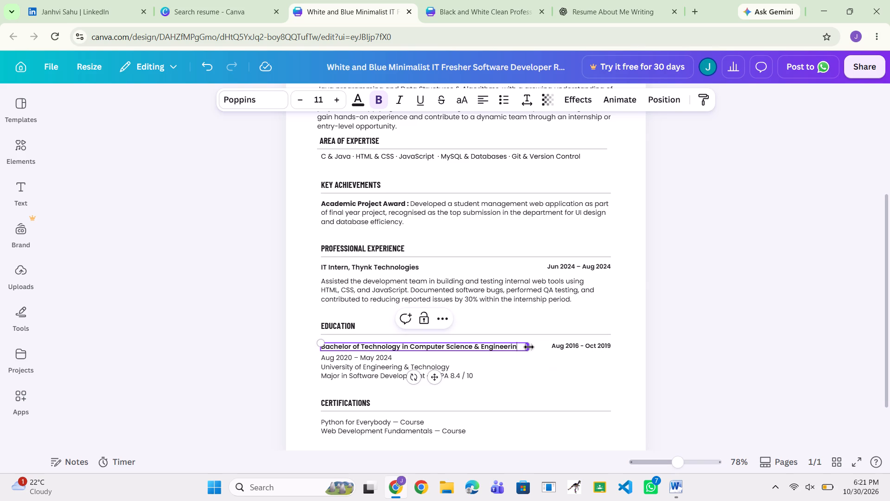
{"action": "left_click", "coordinate": [521, 347]}
{"action": "key", "text": "g"}
Replace the date range below the degree title with "2024-2028".
{"action": "left_click", "coordinate": [551, 379]}
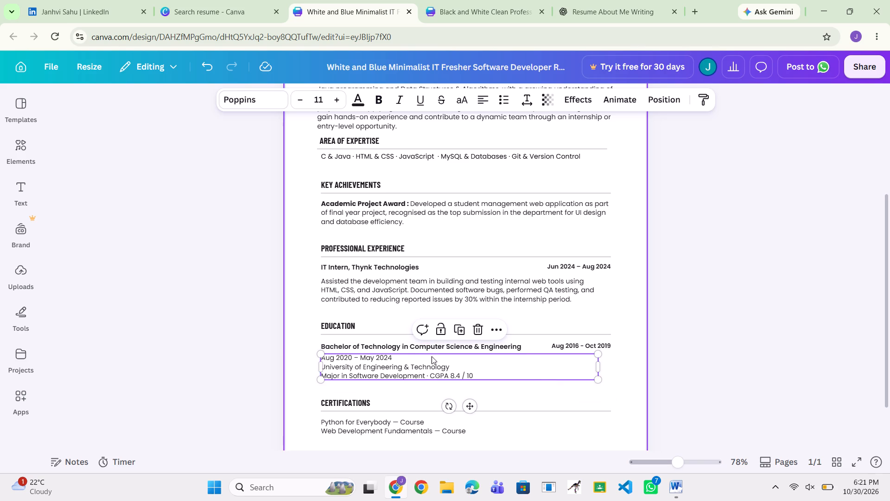
{"action": "left_click", "coordinate": [414, 358]}
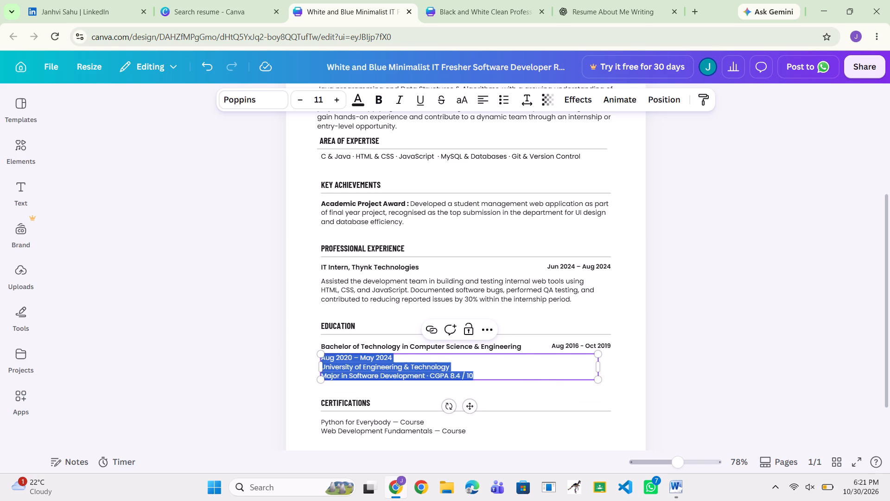
{"action": "left_click", "coordinate": [416, 358]}
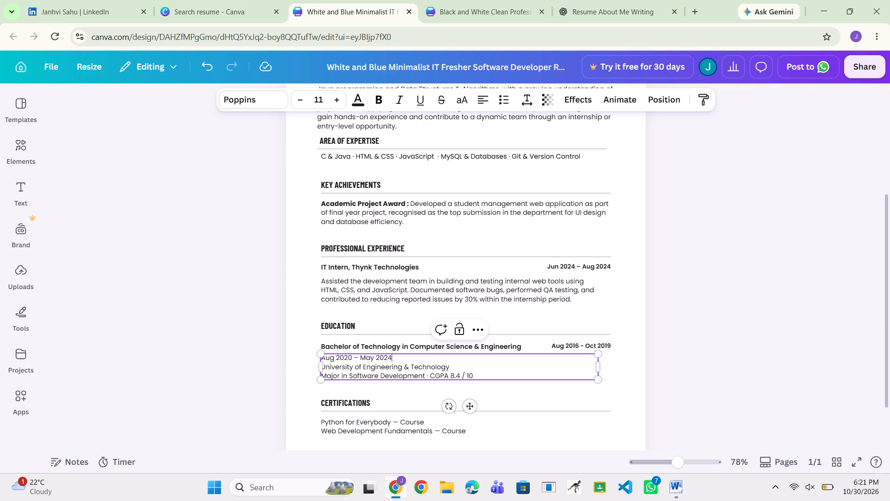
{"action": "left_click_drag", "start_coordinate": [404, 359], "coordinate": [362, 353]}
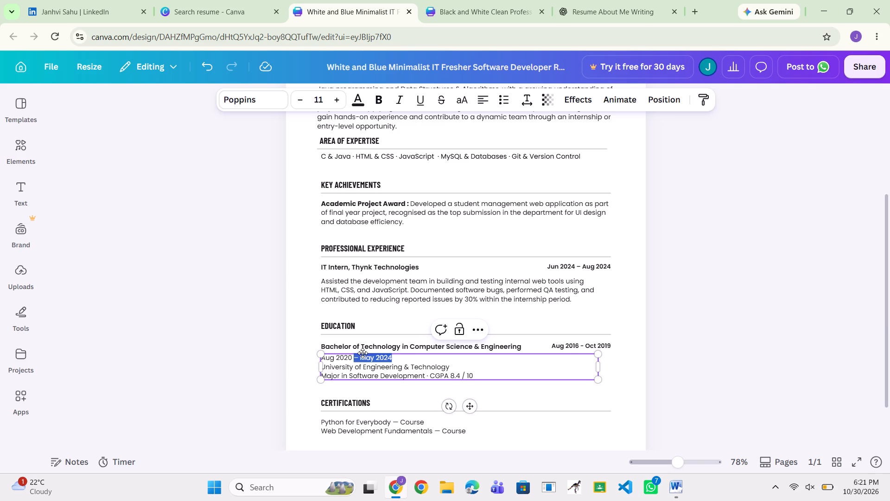
{"action": "left_click_drag", "start_coordinate": [362, 353], "coordinate": [326, 361]}
{"action": "left_click_drag", "start_coordinate": [326, 361], "coordinate": [319, 360]}
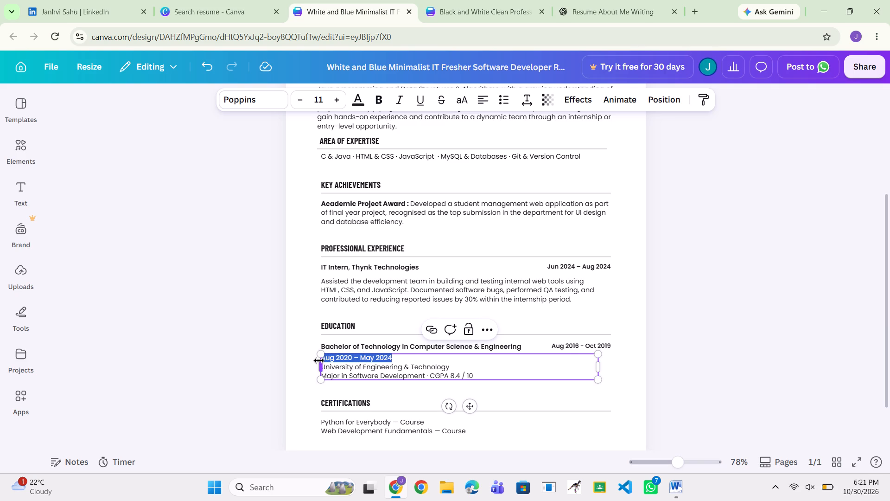
{"action": "type", "text": "20"}
{"action": "type", "text": "24-2028"}
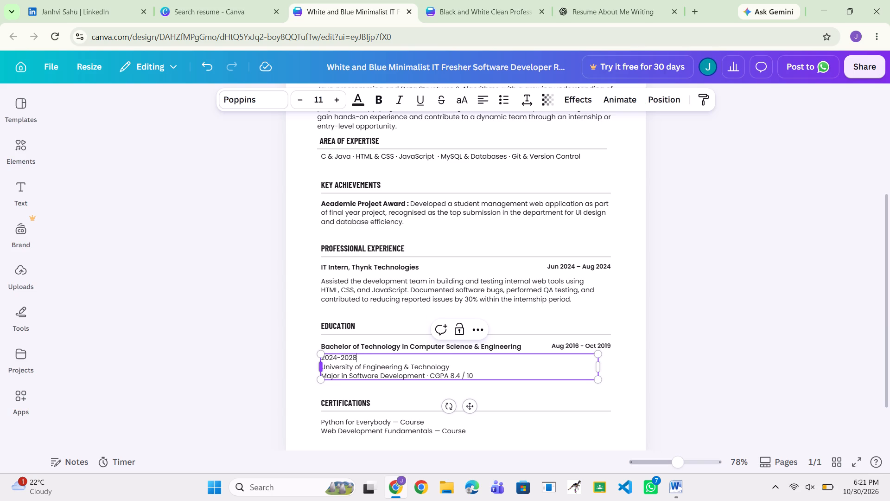
Replace "University of Engineering & Technology" with "Pranveer Singh Institute Of Technology", keeping it on its own line above the major and CGPA.
{"action": "left_click_drag", "start_coordinate": [450, 366], "coordinate": [439, 364]}
{"action": "left_click_drag", "start_coordinate": [439, 364], "coordinate": [350, 360]}
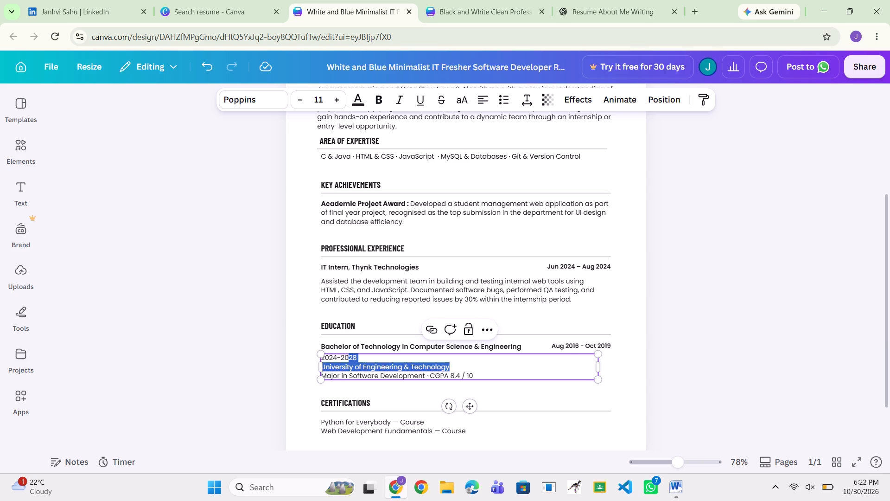
{"action": "left_click", "coordinate": [454, 365]}
{"action": "left_click_drag", "start_coordinate": [454, 365], "coordinate": [337, 363]}
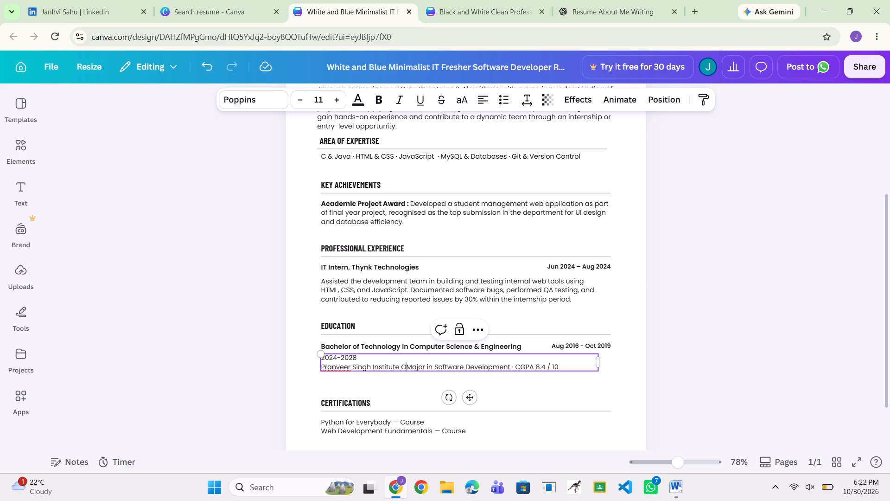
{"action": "type", "text": "echnology"}
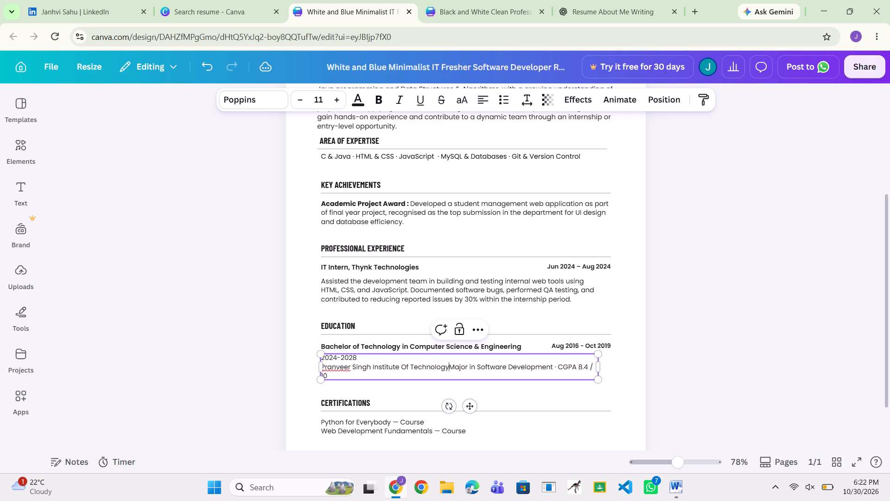
{"action": "key", "text": "Return"}
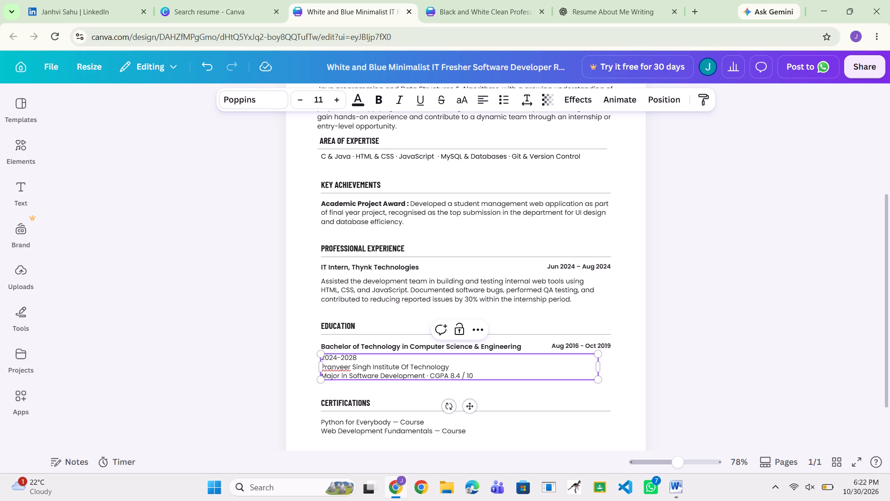
Delete "Major in Software Development" from the start of the CGPA line under EDUCATION.
{"action": "left_click_drag", "start_coordinate": [425, 376], "coordinate": [382, 371]}
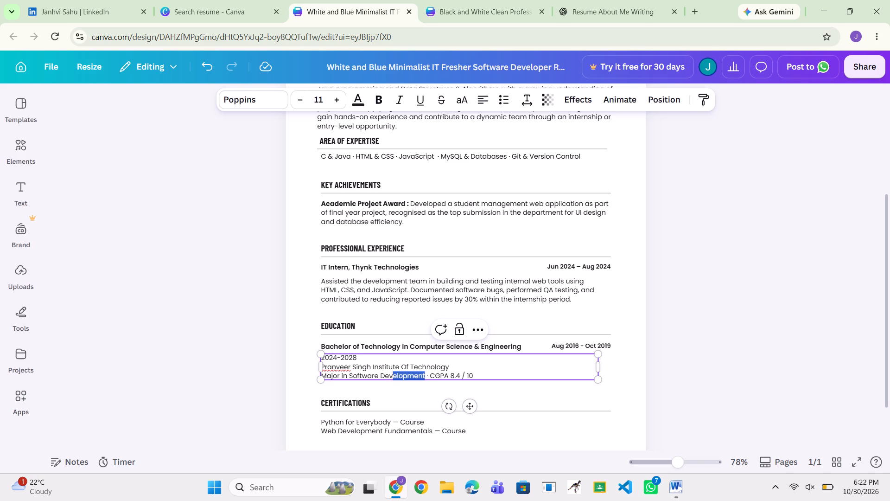
{"action": "left_click_drag", "start_coordinate": [382, 371], "coordinate": [323, 377]}
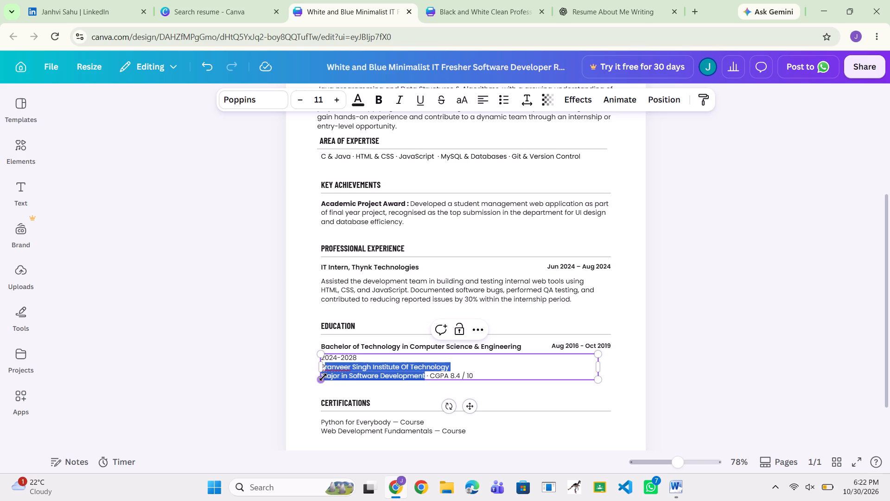
{"action": "left_click_drag", "start_coordinate": [323, 377], "coordinate": [321, 378]}
{"action": "key", "text": "BackSpace"}
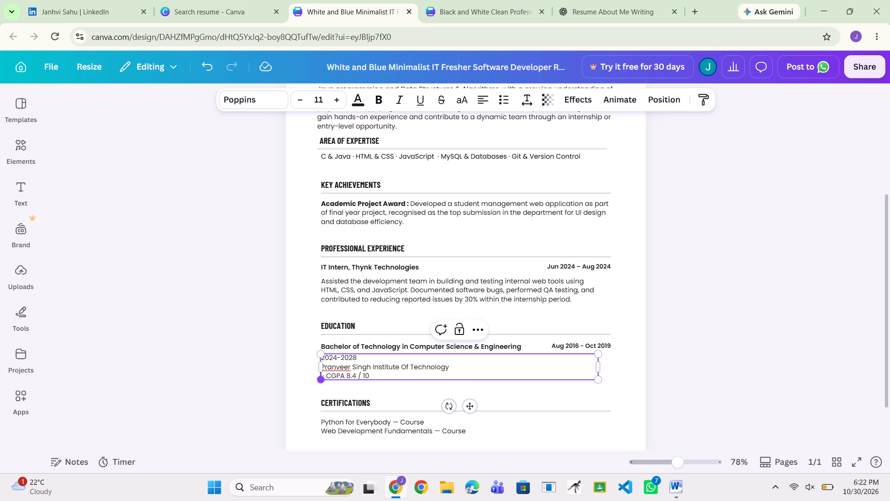
Delete the leftover separator and extra space in front of "CGPA" on the last line of the EDUCATION details.
{"action": "key", "text": "Right"}
{"action": "key", "text": "BackSpace"}
{"action": "key", "text": "Right"}
{"action": "key", "text": "BackSpace"}
Change the CGPA under EDUCATION to 8.85 out of 10.
{"action": "left_click", "coordinate": [354, 374]}
{"action": "key", "text": "BackSpace"}
{"action": "key", "text": "8"}
{"action": "key", "text": "5"}
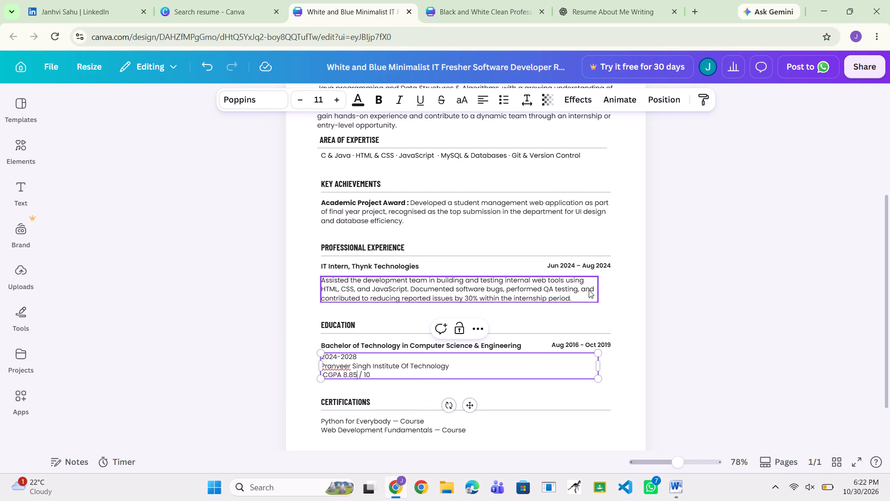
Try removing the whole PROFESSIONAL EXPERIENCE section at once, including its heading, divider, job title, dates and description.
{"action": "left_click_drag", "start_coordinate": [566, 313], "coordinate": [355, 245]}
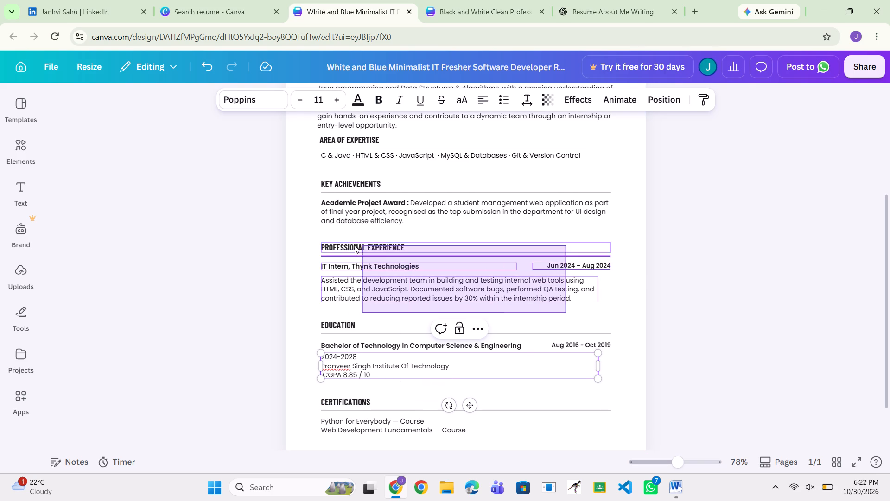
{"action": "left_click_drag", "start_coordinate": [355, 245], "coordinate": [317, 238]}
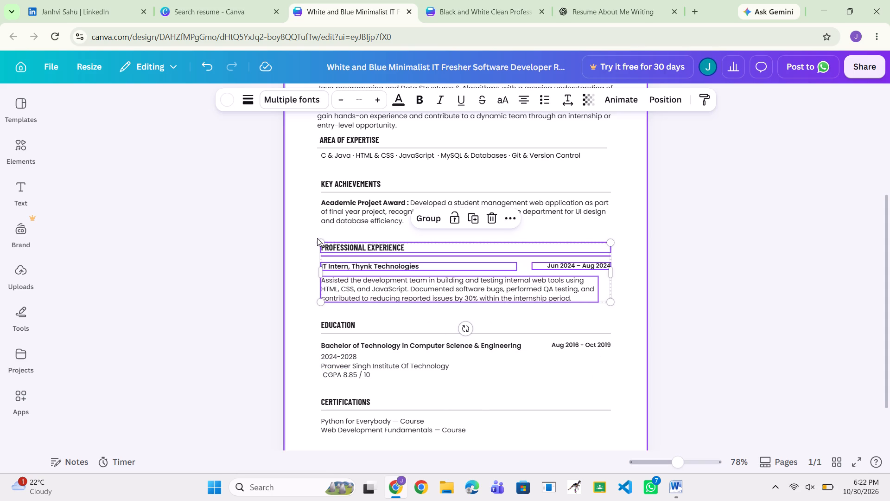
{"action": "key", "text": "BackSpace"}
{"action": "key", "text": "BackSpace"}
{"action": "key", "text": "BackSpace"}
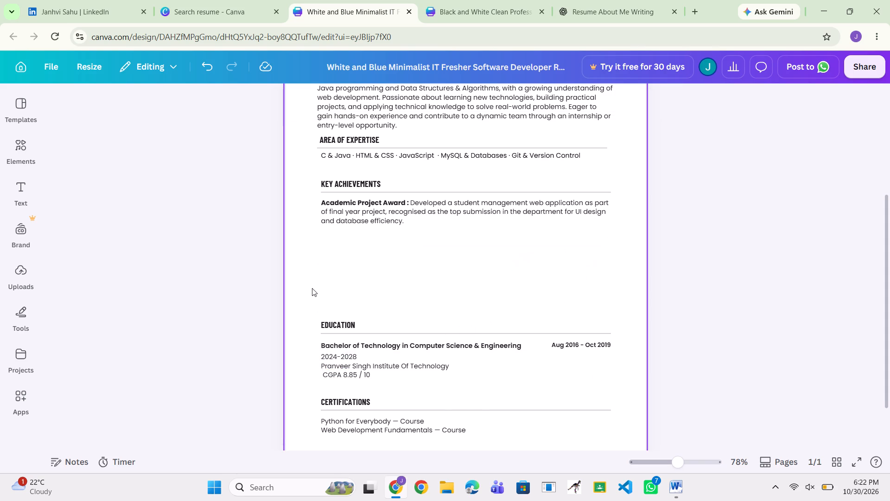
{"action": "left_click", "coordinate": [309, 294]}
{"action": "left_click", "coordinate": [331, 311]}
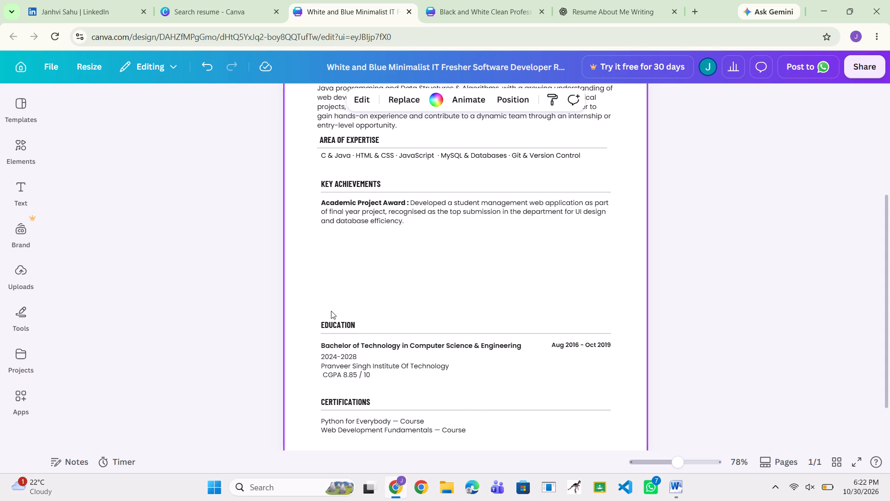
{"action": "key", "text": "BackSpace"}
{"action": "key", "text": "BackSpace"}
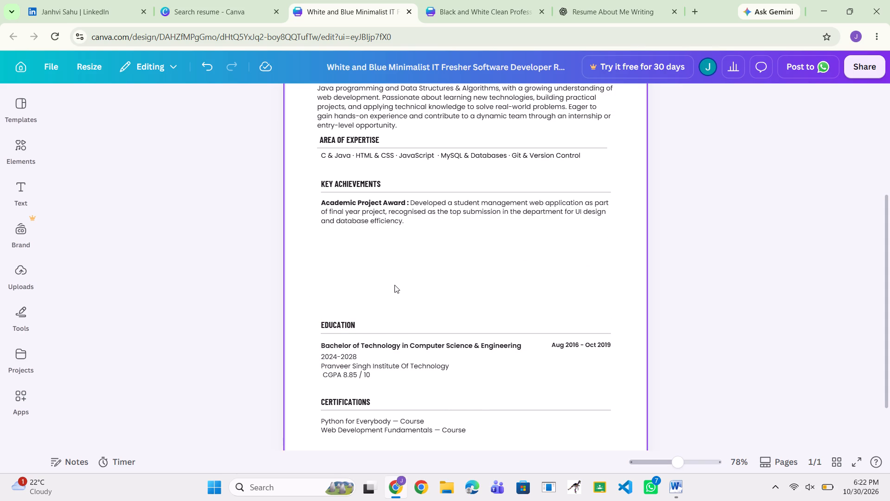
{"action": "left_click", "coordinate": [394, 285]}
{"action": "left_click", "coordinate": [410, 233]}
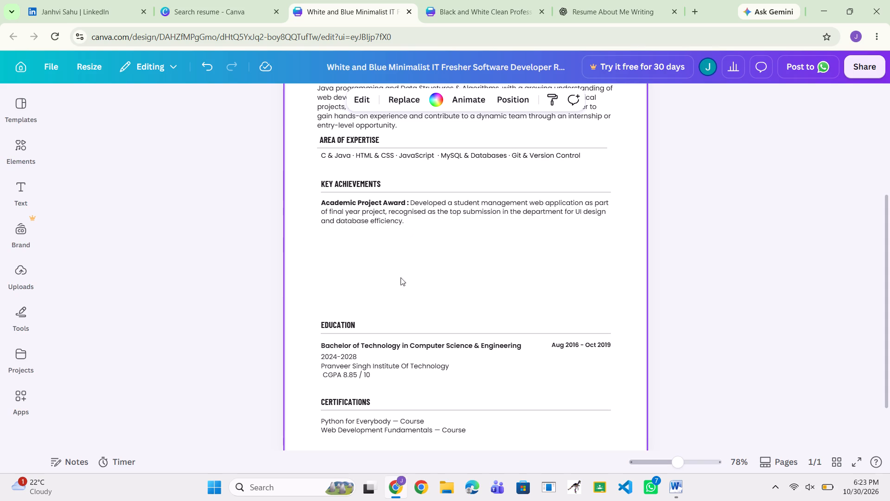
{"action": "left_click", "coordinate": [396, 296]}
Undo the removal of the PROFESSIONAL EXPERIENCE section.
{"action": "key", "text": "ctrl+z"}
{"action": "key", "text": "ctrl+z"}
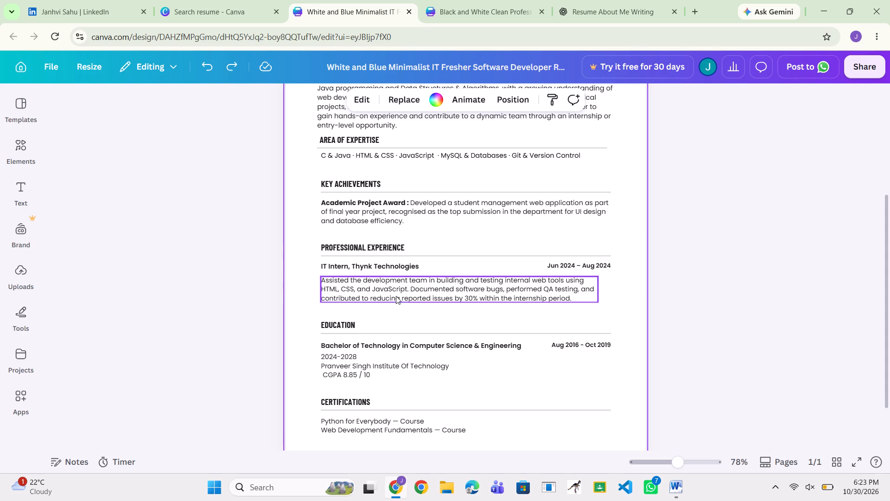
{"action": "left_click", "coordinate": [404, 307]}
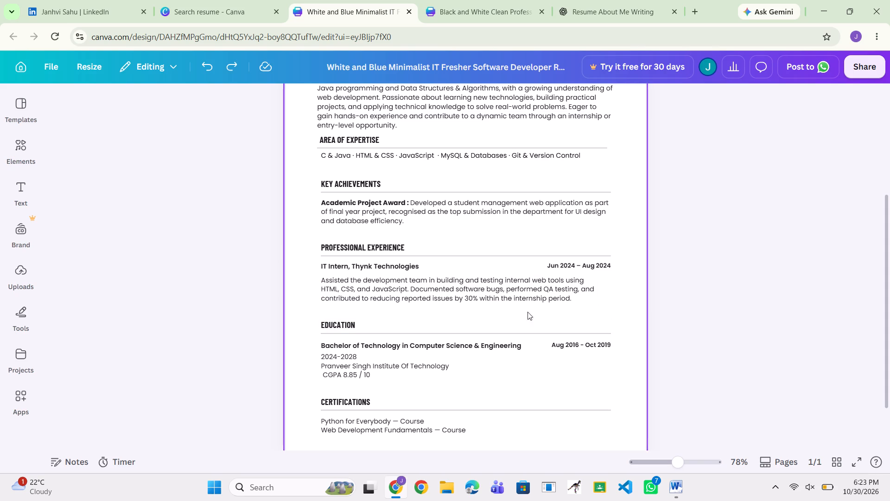
Delete the internship description paragraph under PROFESSIONAL EXPERIENCE.
{"action": "left_click", "coordinate": [591, 294]}
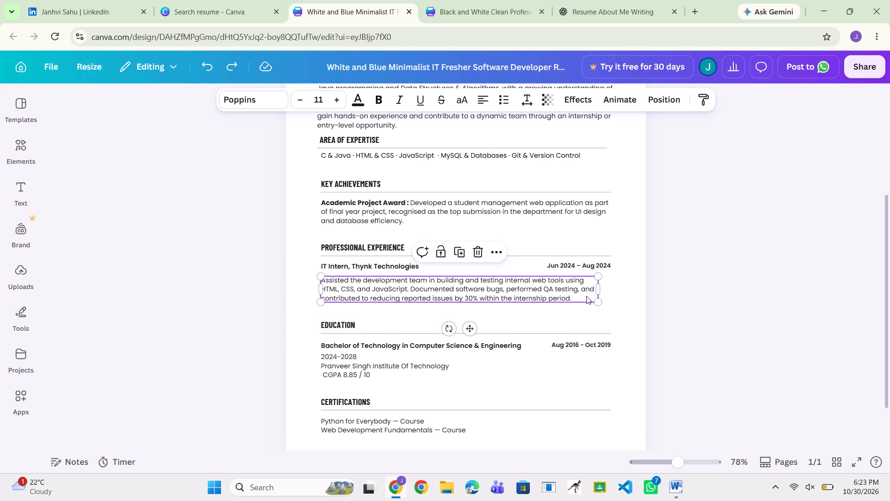
{"action": "key", "text": "BackSpace"}
{"action": "key", "text": "BackSpace"}
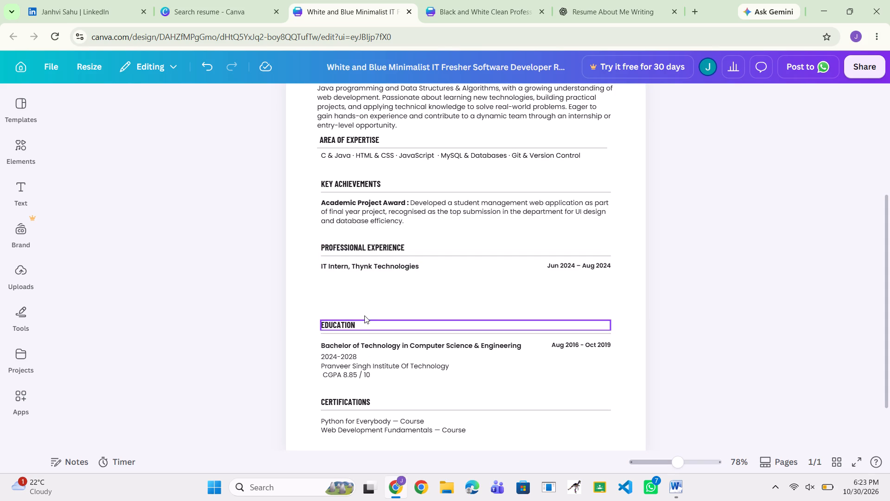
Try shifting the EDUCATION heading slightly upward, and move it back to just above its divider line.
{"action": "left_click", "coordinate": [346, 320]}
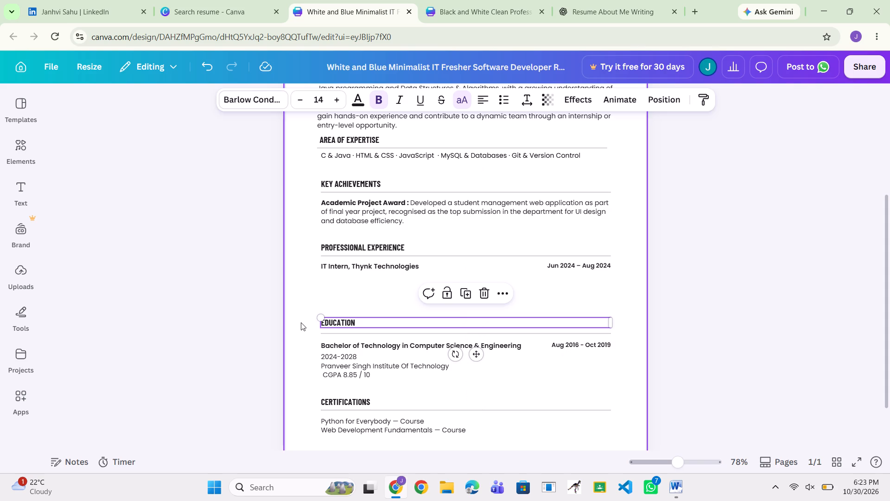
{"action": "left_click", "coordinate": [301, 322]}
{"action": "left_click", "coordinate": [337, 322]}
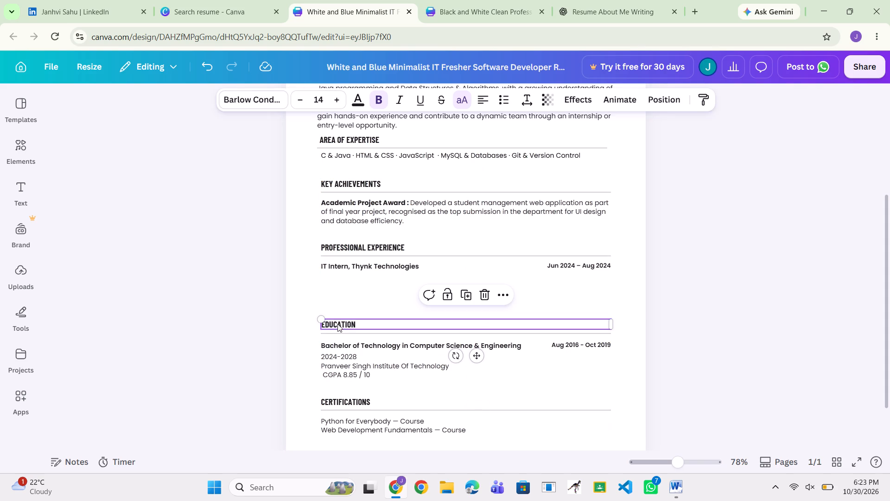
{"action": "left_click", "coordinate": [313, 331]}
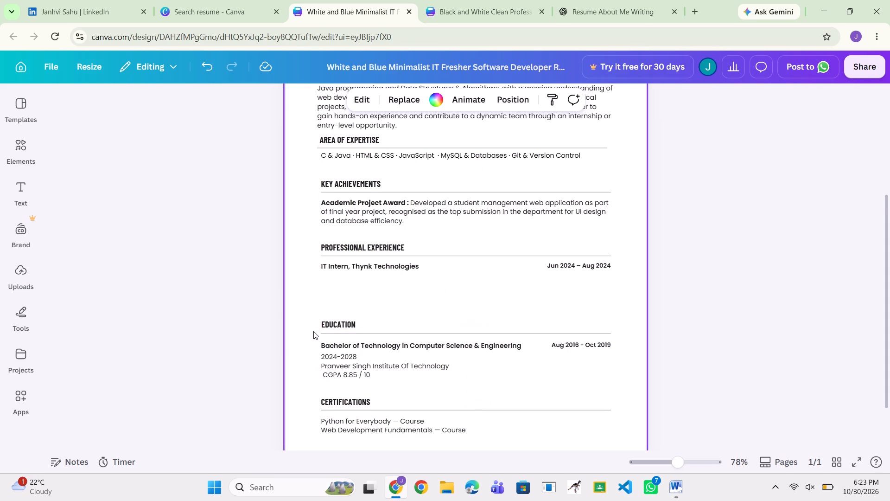
Switch to the resume document in Word and copy all the entries listed under Certifications.
{"action": "scroll", "coordinate": [313, 331], "scroll_direction": "down", "scroll_amount": 2}
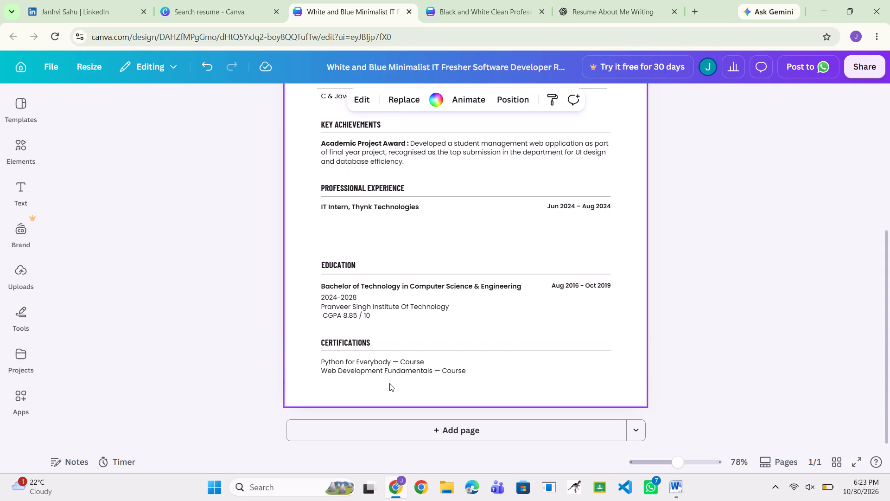
{"action": "scroll", "coordinate": [376, 339], "scroll_direction": "down", "scroll_amount": 1}
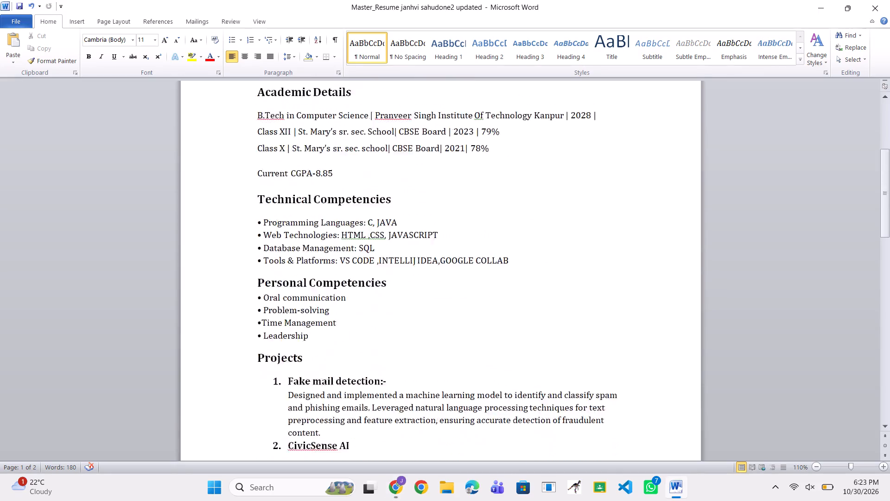
{"action": "scroll", "coordinate": [376, 339], "scroll_direction": "down", "scroll_amount": 1}
{"action": "scroll", "coordinate": [268, 285], "scroll_direction": "down", "scroll_amount": 3}
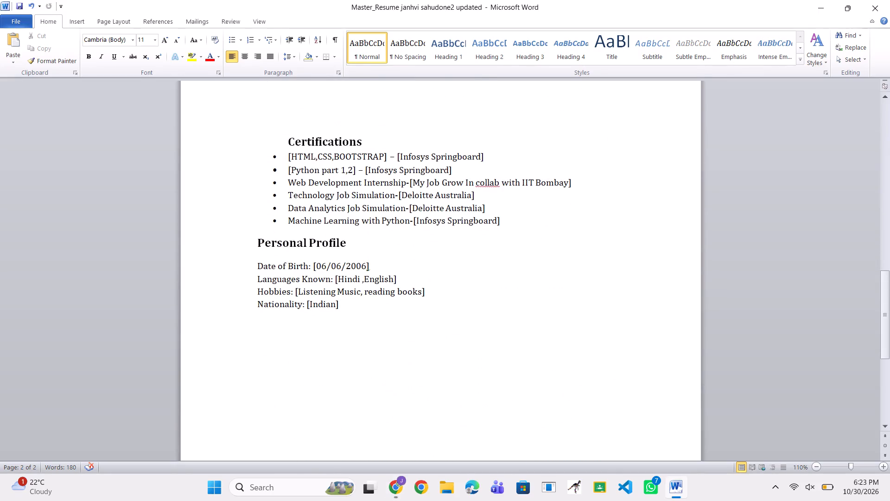
{"action": "left_click_drag", "start_coordinate": [282, 151], "coordinate": [452, 222]}
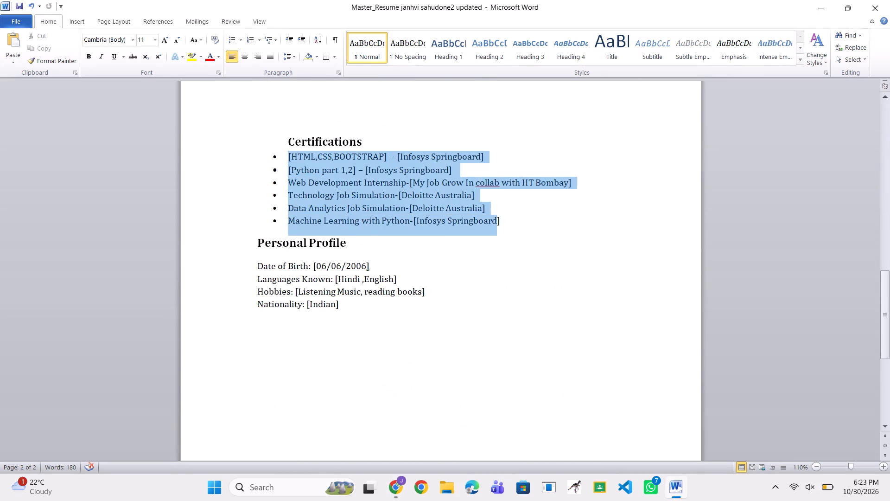
{"action": "left_click_drag", "start_coordinate": [452, 222], "coordinate": [515, 219]}
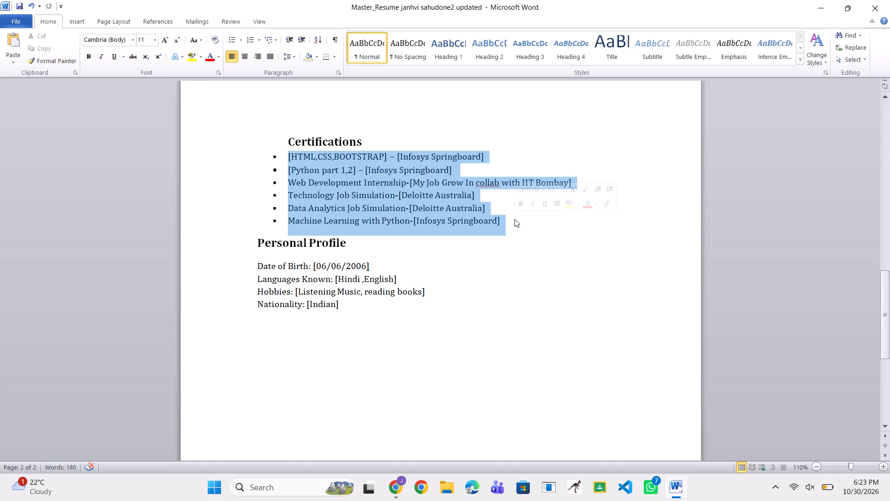
{"action": "key", "text": "ctrl+c"}
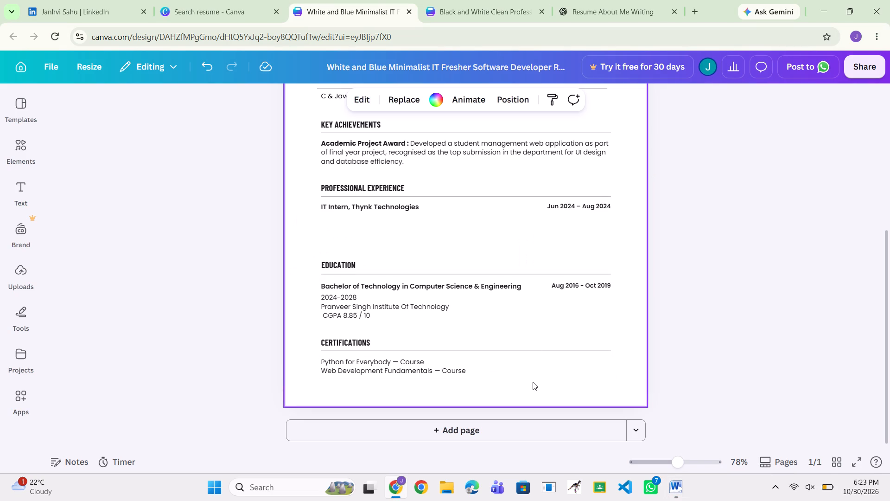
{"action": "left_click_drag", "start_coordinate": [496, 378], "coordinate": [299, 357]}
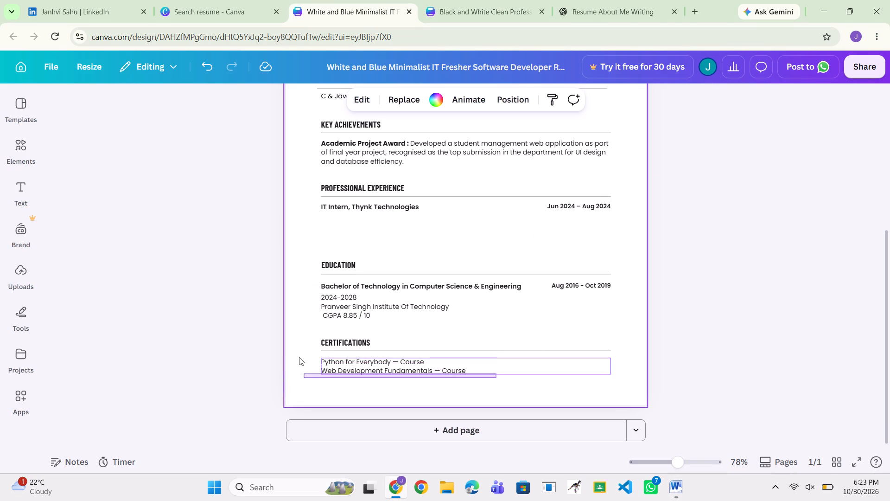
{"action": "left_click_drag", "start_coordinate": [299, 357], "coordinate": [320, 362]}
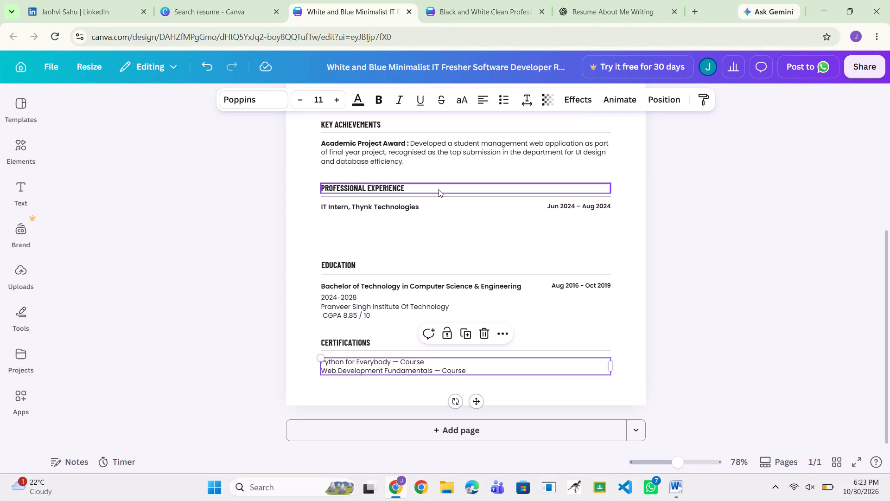
Back in the Canva resume, delete the rest of PROFESSIONAL EXPERIENCE: the job title, the date range, the heading and the divider line.
{"action": "left_click", "coordinate": [433, 204]}
{"action": "key", "text": "BackSpace"}
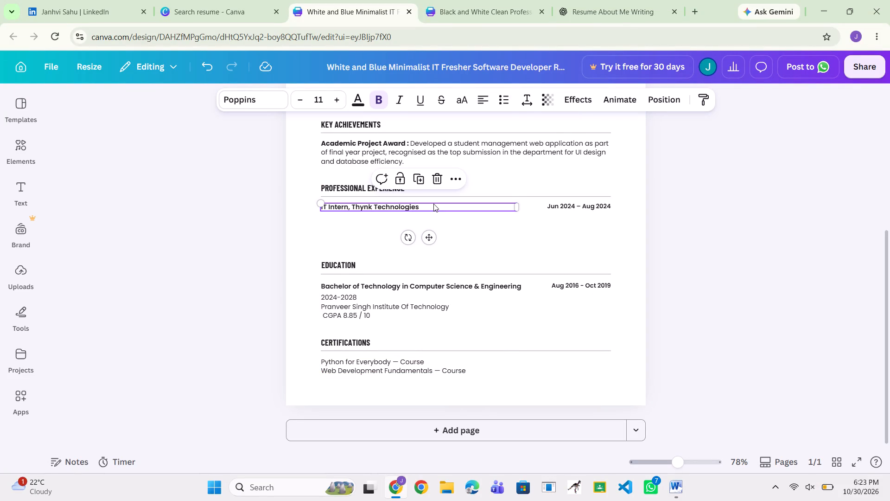
{"action": "left_click", "coordinate": [595, 209]}
{"action": "key", "text": "BackSpace"}
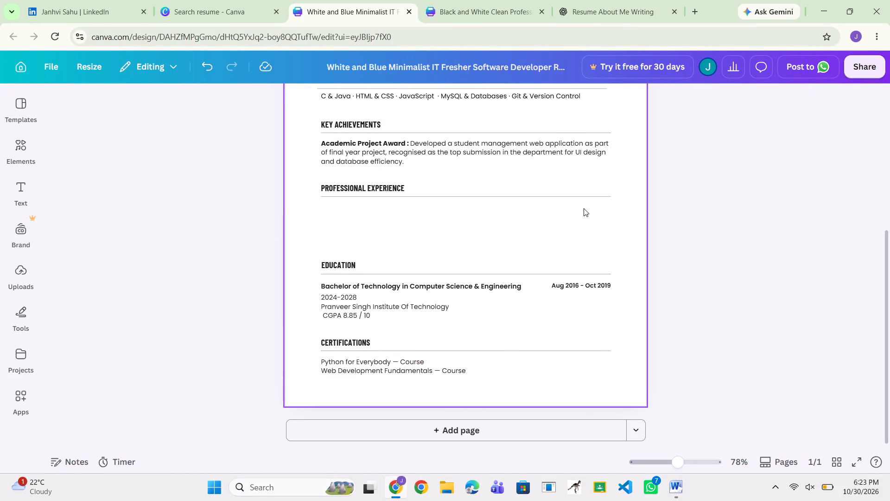
{"action": "key", "text": "BackSpace"}
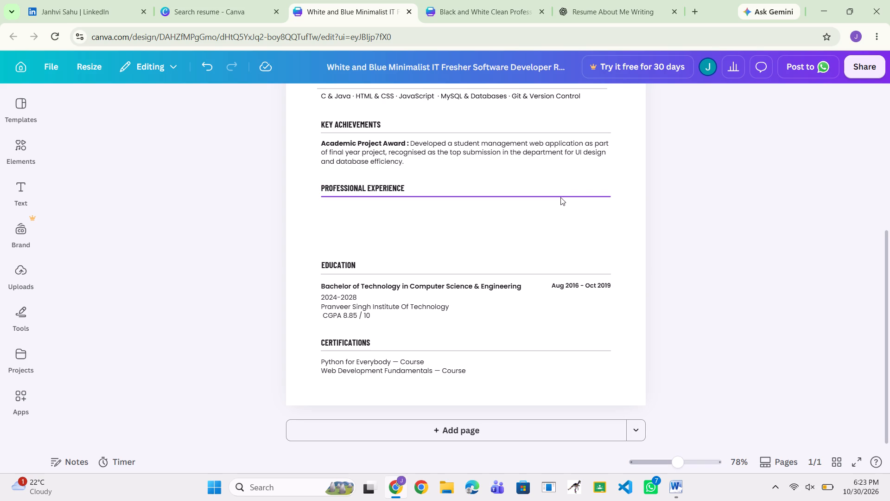
{"action": "left_click", "coordinate": [553, 198]}
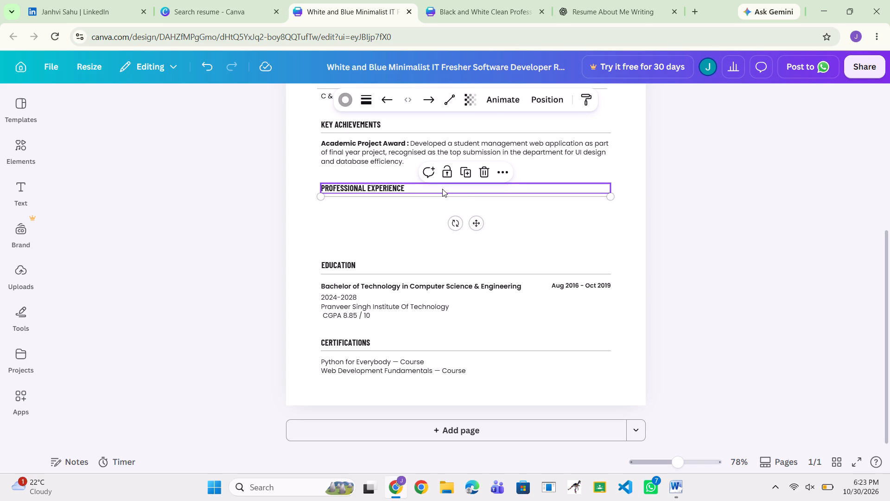
{"action": "left_click", "coordinate": [442, 189]}
{"action": "key", "text": "BackSpace"}
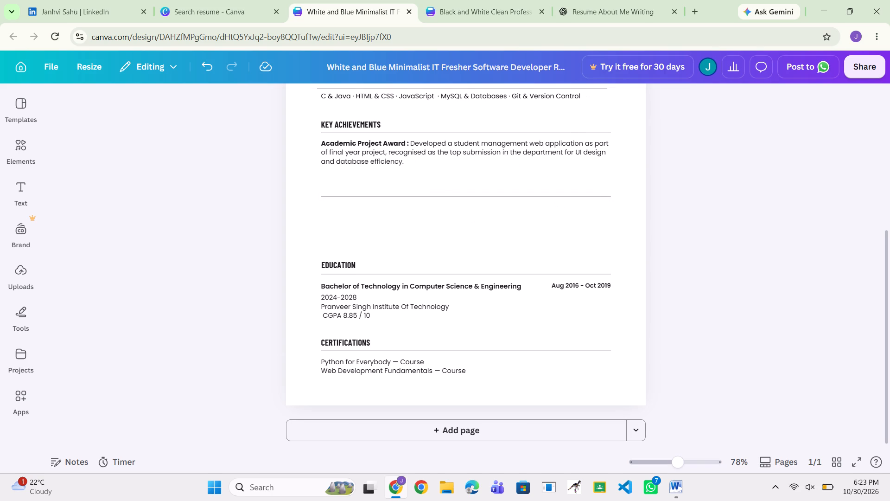
{"action": "left_click", "coordinate": [442, 200]}
{"action": "key", "text": "BackSpace"}
Delete the KEY ACHIEVEMENTS section: the Academic Project Award paragraph, the heading and its divider line.
{"action": "scroll", "coordinate": [434, 191], "scroll_direction": "up", "scroll_amount": 1}
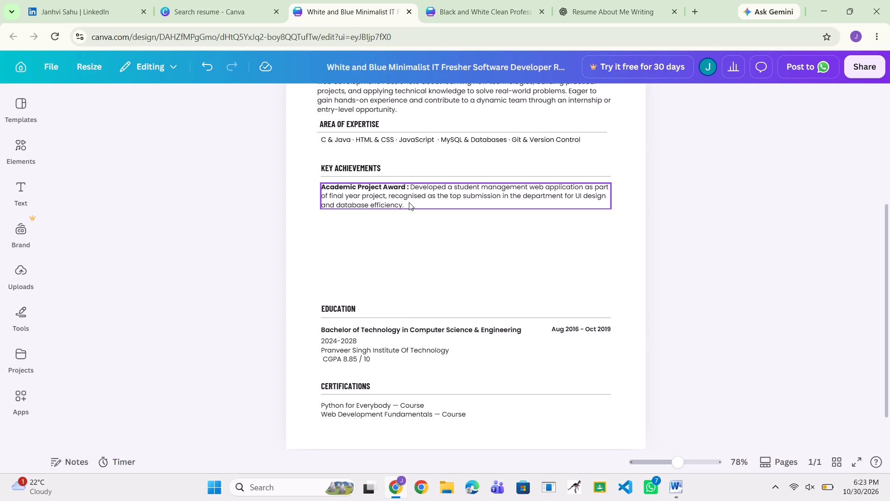
{"action": "key", "text": "BackSpace"}
{"action": "key", "text": "BackSpace"}
{"action": "key", "text": "BackSpace"}
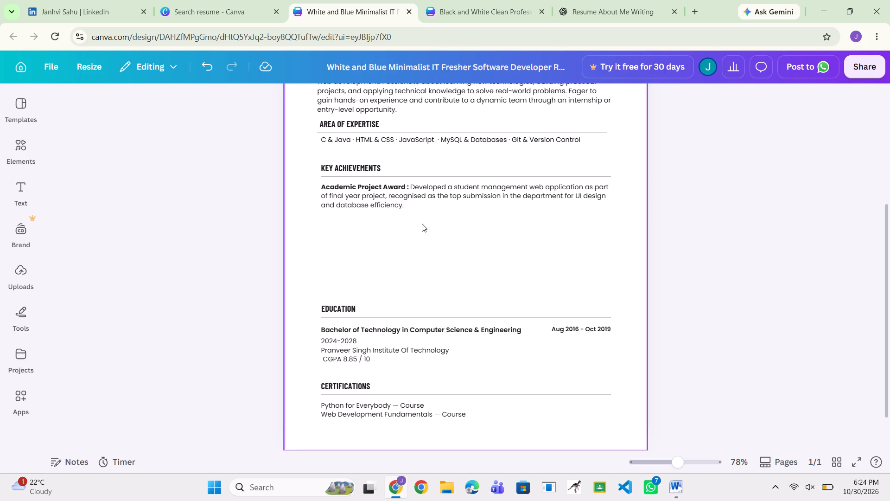
{"action": "left_click", "coordinate": [416, 209]}
{"action": "key", "text": "BackSpace"}
{"action": "key", "text": "BackSpace"}
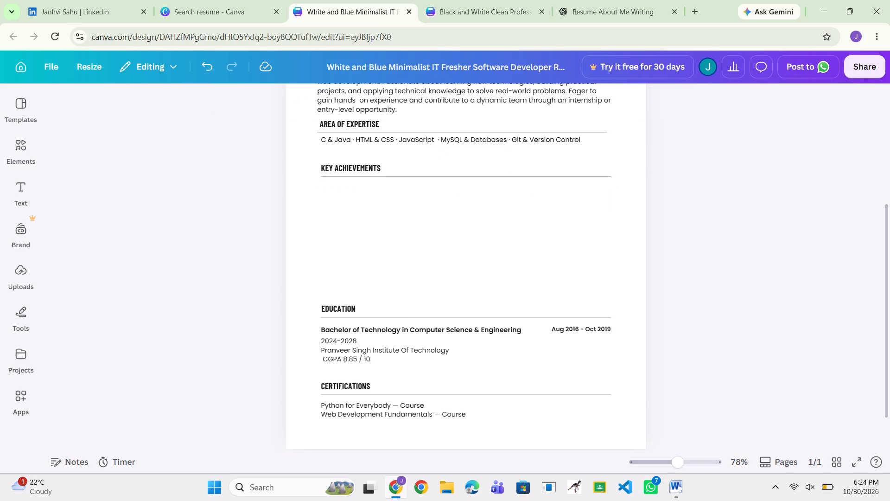
{"action": "left_click", "coordinate": [380, 172]}
{"action": "key", "text": "BackSpace"}
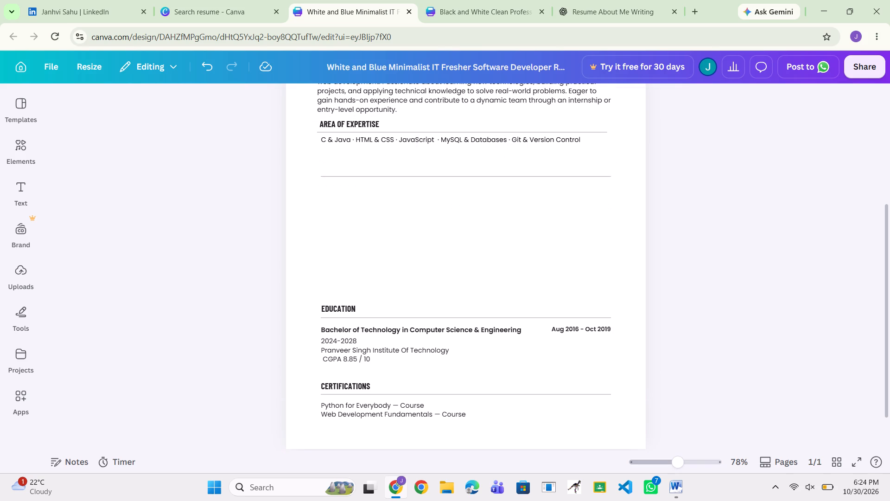
{"action": "left_click", "coordinate": [380, 176]}
{"action": "key", "text": "BackSpace"}
Move the EDUCATION heading and its divider line up to just below the AREA OF EXPERTISE skills line.
{"action": "left_click_drag", "start_coordinate": [336, 304], "coordinate": [344, 200]}
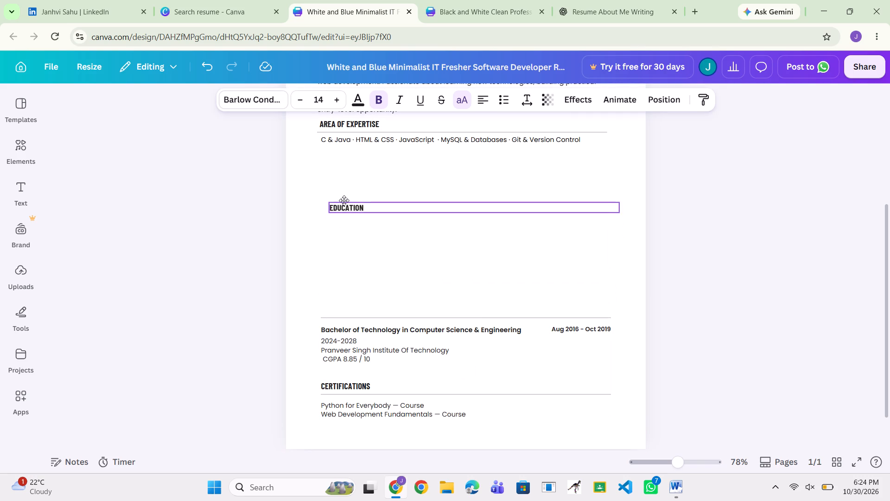
{"action": "left_click_drag", "start_coordinate": [344, 200], "coordinate": [333, 178]}
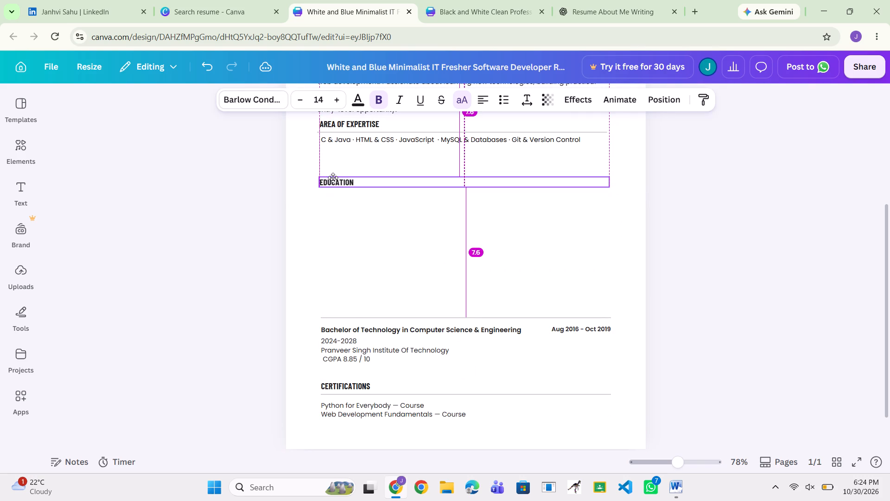
{"action": "left_click_drag", "start_coordinate": [333, 178], "coordinate": [333, 155]}
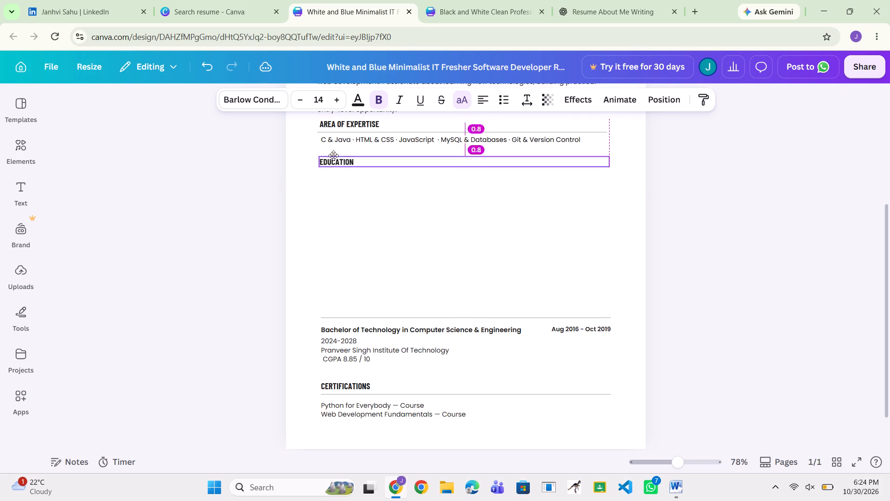
{"action": "left_click_drag", "start_coordinate": [333, 155], "coordinate": [331, 150]}
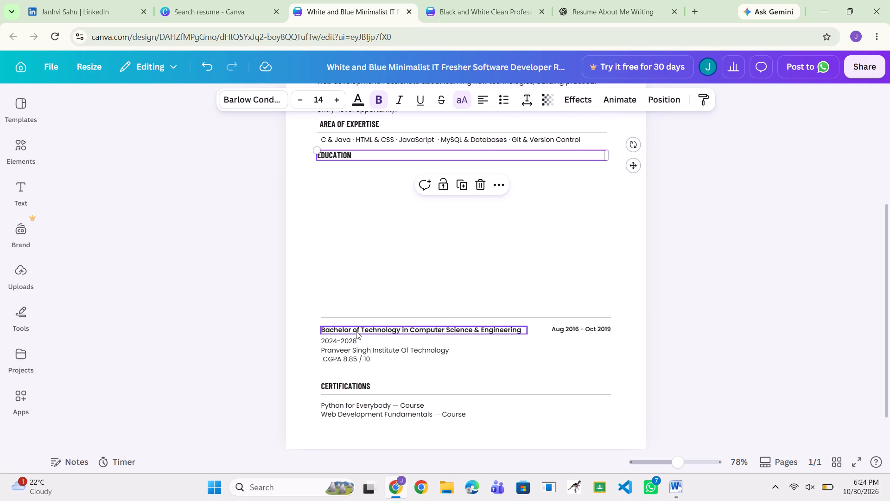
{"action": "left_click_drag", "start_coordinate": [350, 313], "coordinate": [352, 169]}
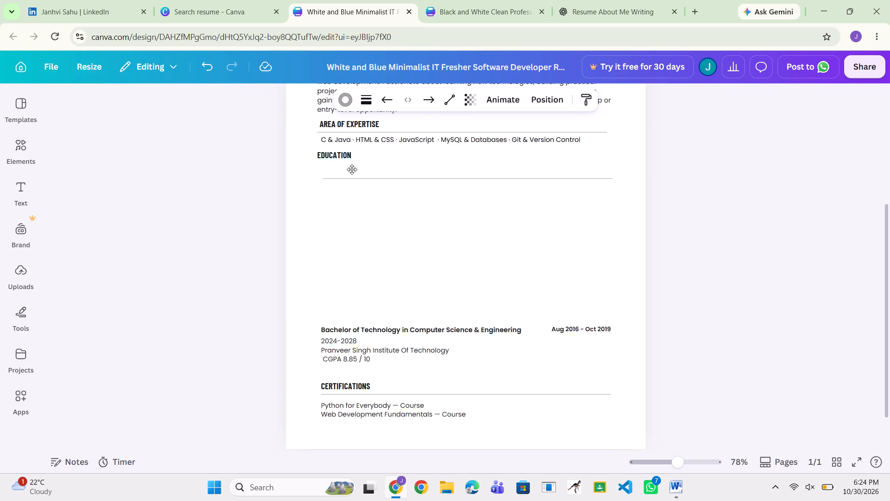
{"action": "left_click_drag", "start_coordinate": [352, 169], "coordinate": [347, 163]}
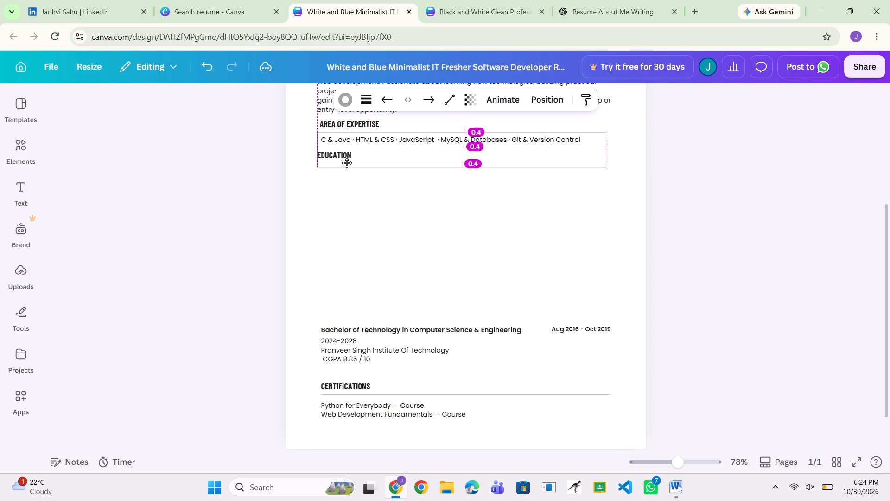
{"action": "left_click_drag", "start_coordinate": [347, 163], "coordinate": [346, 162]}
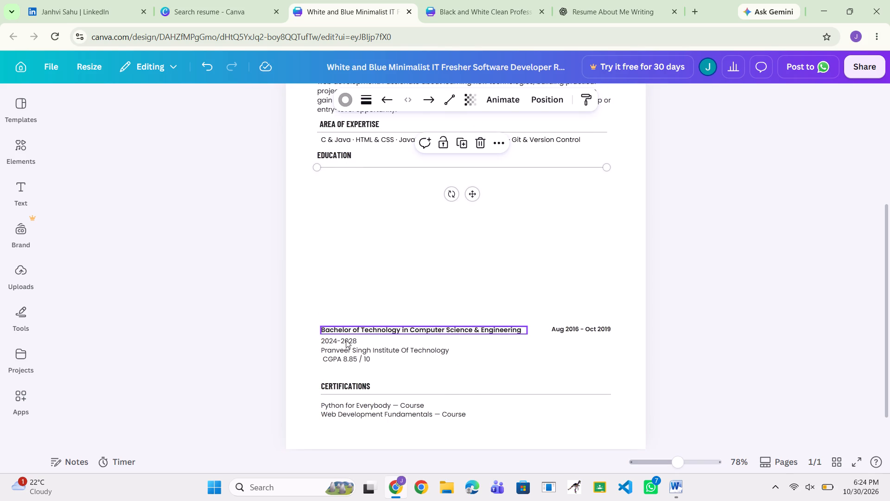
Move the Bachelor of Technology degree title up beneath EDUCATION, aligned with the heading, and tighten the divider's spacing around it.
{"action": "left_click", "coordinate": [346, 340]}
{"action": "left_click_drag", "start_coordinate": [349, 325], "coordinate": [344, 256]}
{"action": "left_click_drag", "start_coordinate": [342, 331], "coordinate": [329, 205]}
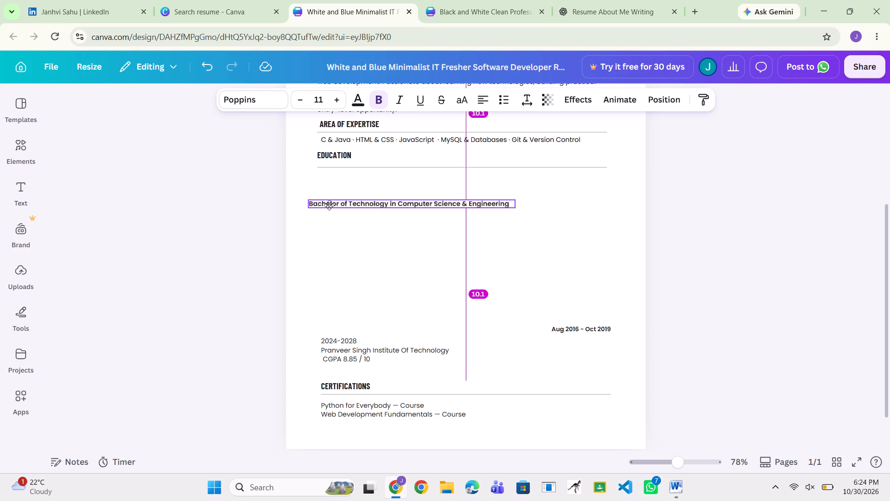
{"action": "left_click_drag", "start_coordinate": [329, 205], "coordinate": [336, 177]}
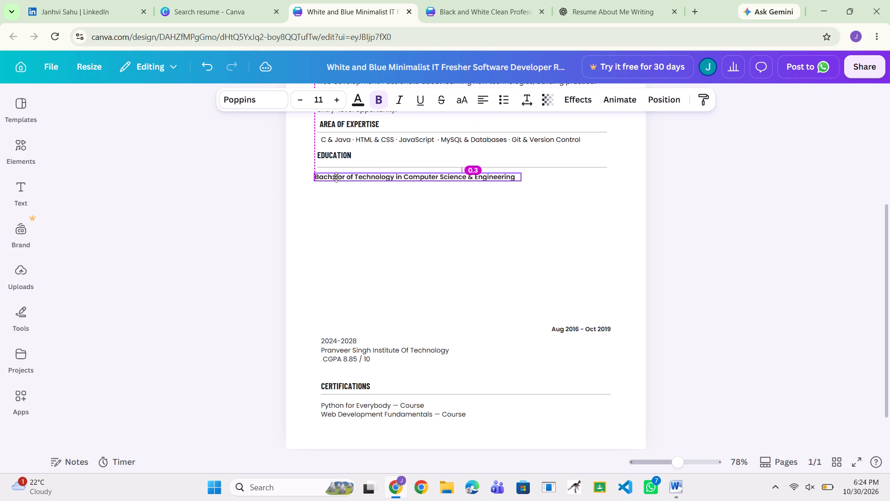
{"action": "left_click_drag", "start_coordinate": [336, 177], "coordinate": [338, 178]}
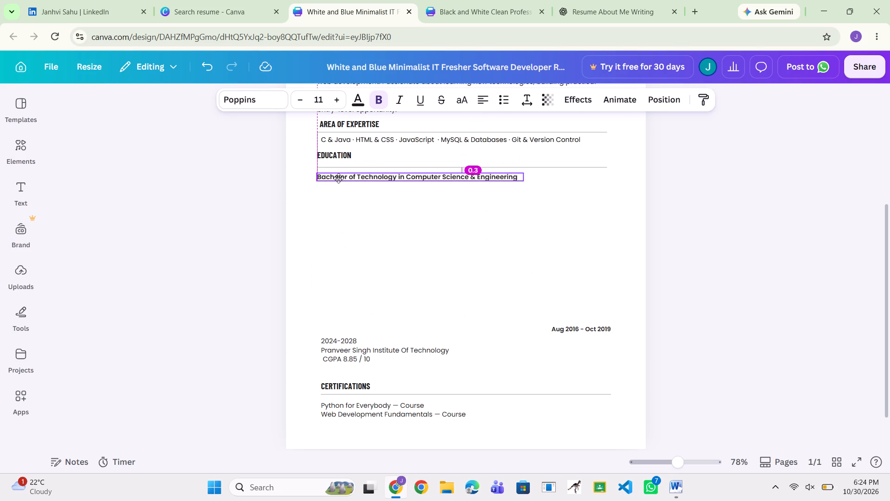
{"action": "left_click_drag", "start_coordinate": [338, 178], "coordinate": [337, 178]}
{"action": "left_click", "coordinate": [348, 164]}
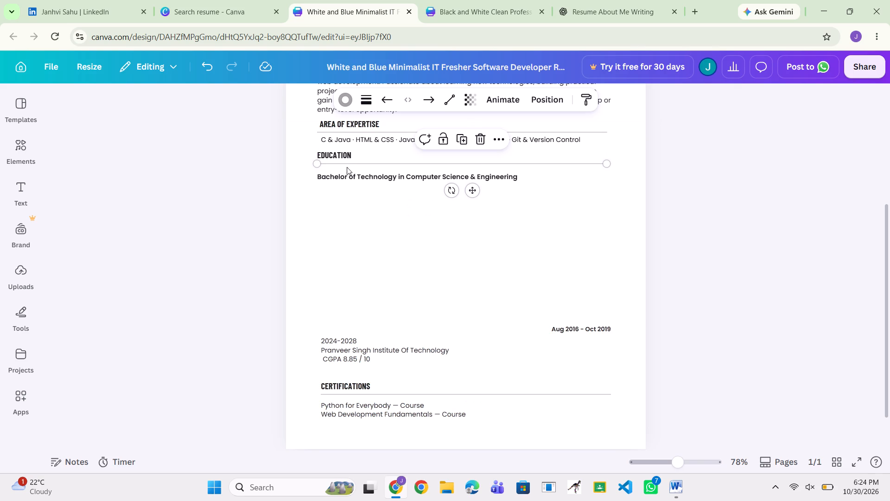
{"action": "left_click_drag", "start_coordinate": [346, 175], "coordinate": [344, 171]}
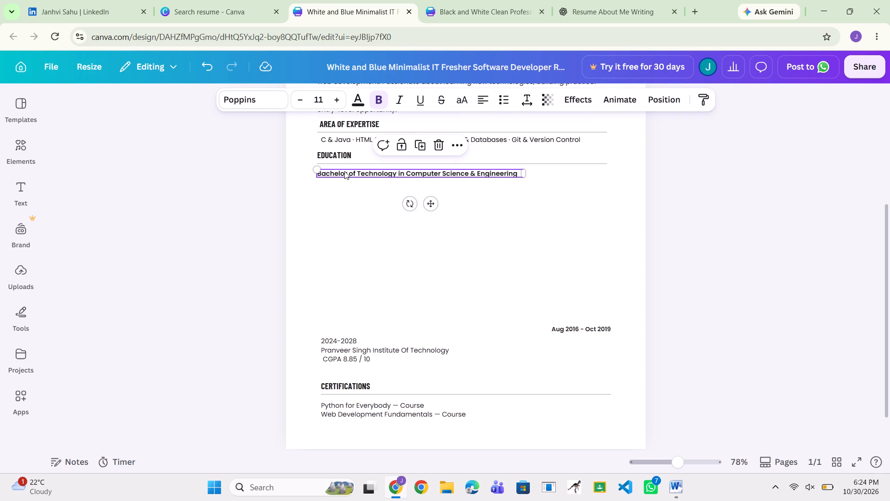
Move the text block with the study years, institute and CGPA directly beneath the degree title, left-aligned with it.
{"action": "left_click", "coordinate": [365, 335]}
{"action": "left_click_drag", "start_coordinate": [361, 341], "coordinate": [355, 283]}
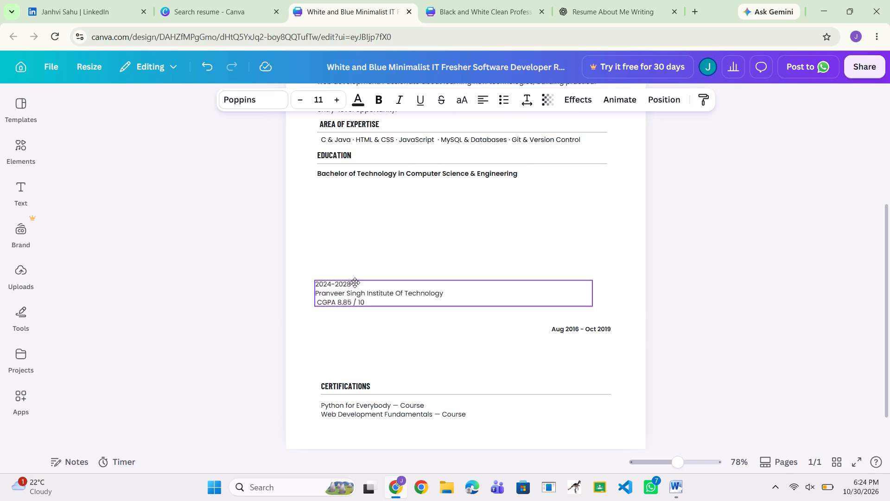
{"action": "left_click_drag", "start_coordinate": [355, 283], "coordinate": [356, 180]}
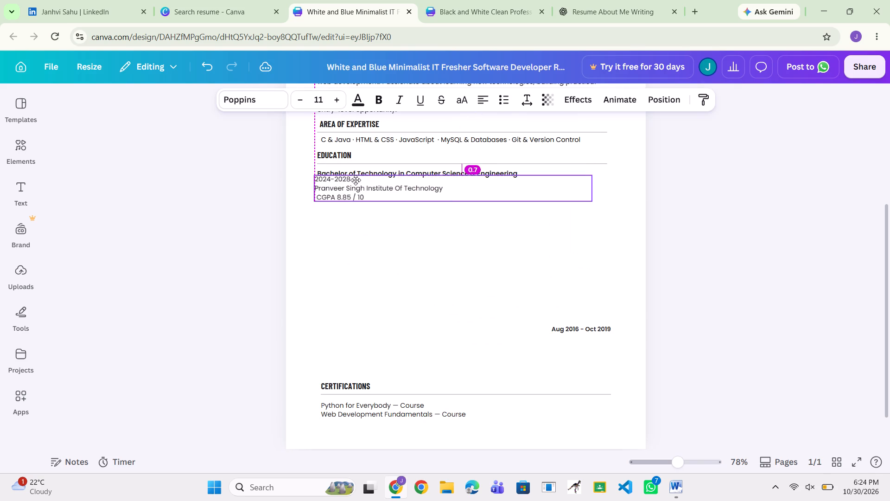
{"action": "left_click_drag", "start_coordinate": [356, 180], "coordinate": [360, 185]}
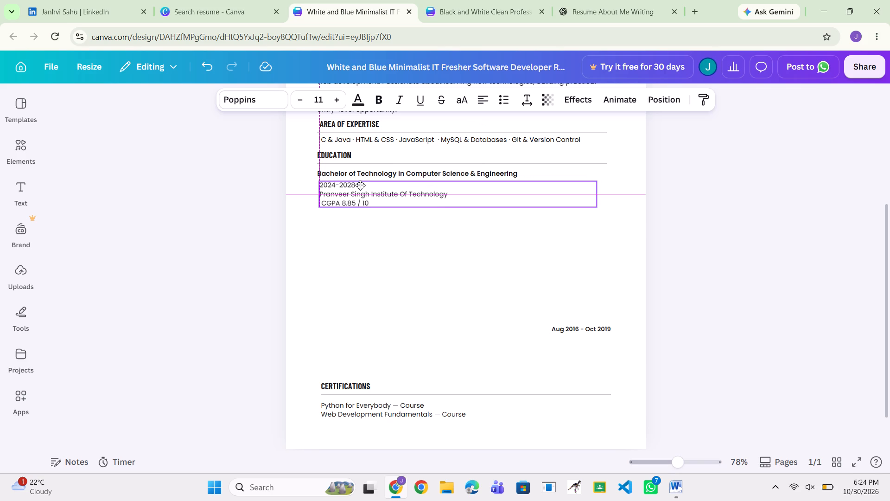
{"action": "left_click_drag", "start_coordinate": [360, 185], "coordinate": [359, 183]}
{"action": "left_click", "coordinate": [343, 234]}
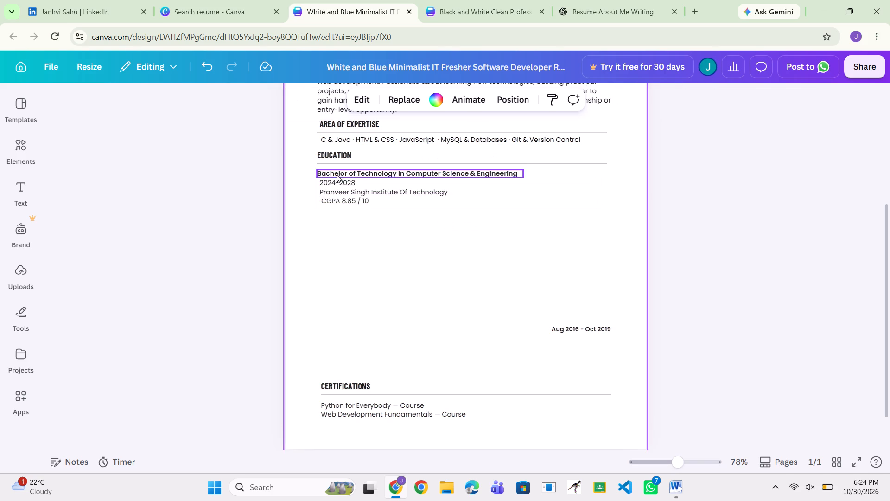
{"action": "left_click", "coordinate": [333, 188]}
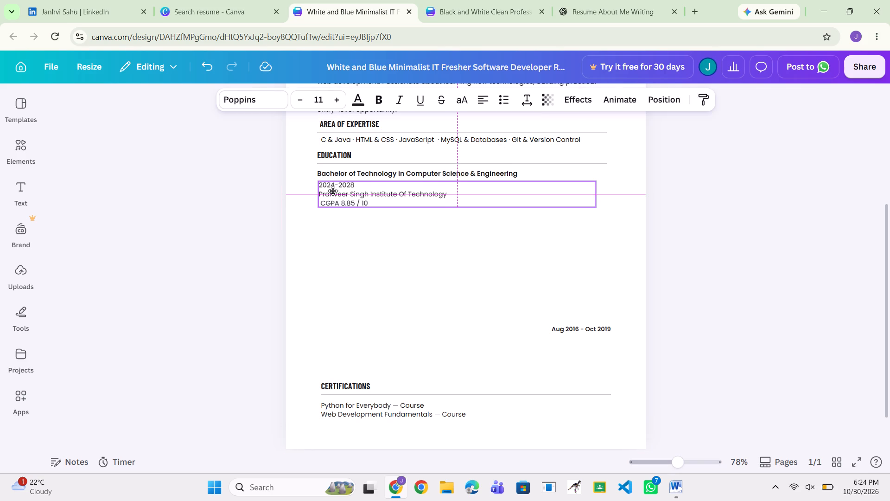
{"action": "left_click", "coordinate": [334, 166]}
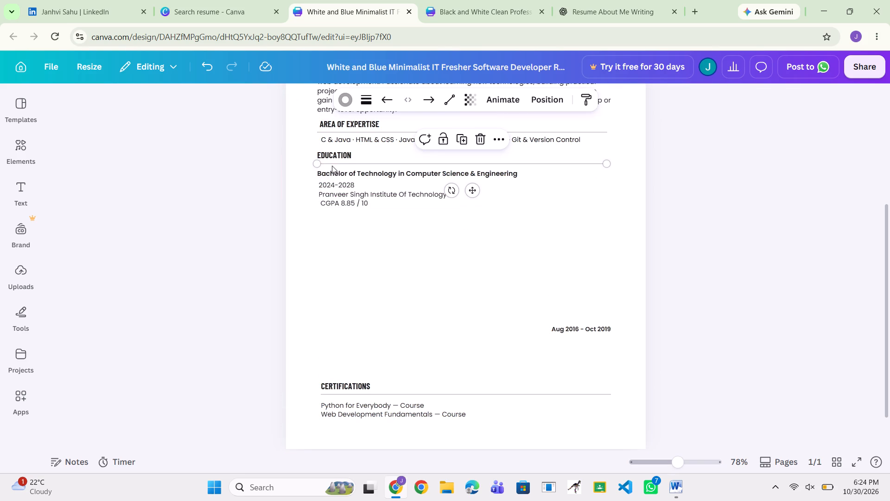
{"action": "left_click", "coordinate": [331, 177]}
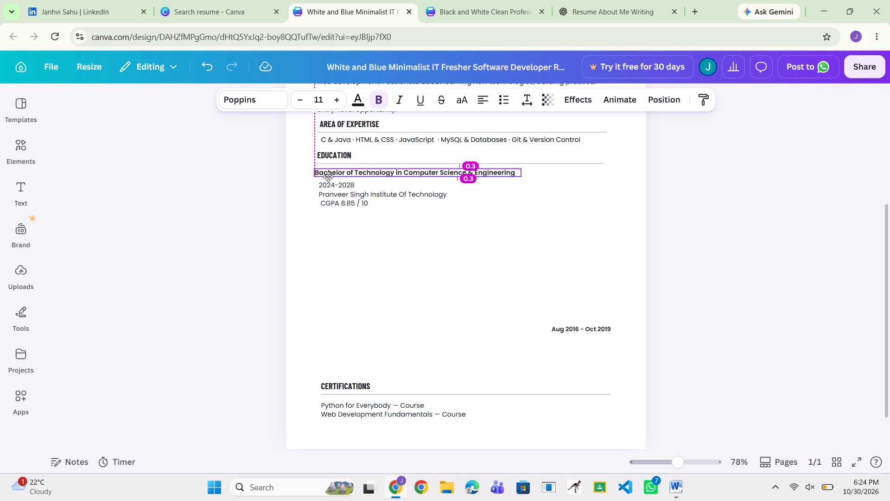
{"action": "left_click", "coordinate": [328, 194]}
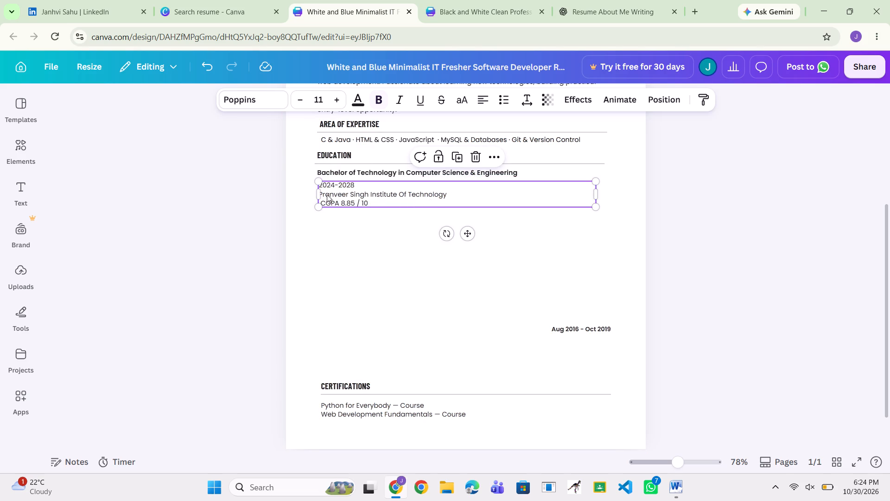
{"action": "left_click", "coordinate": [324, 198]}
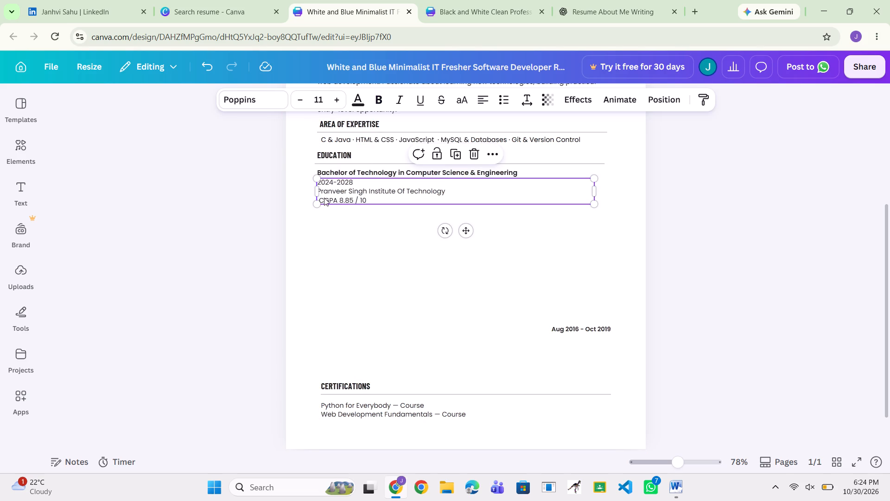
Remove the leading space before the CGPA line in the education details.
{"action": "key", "text": "Left"}
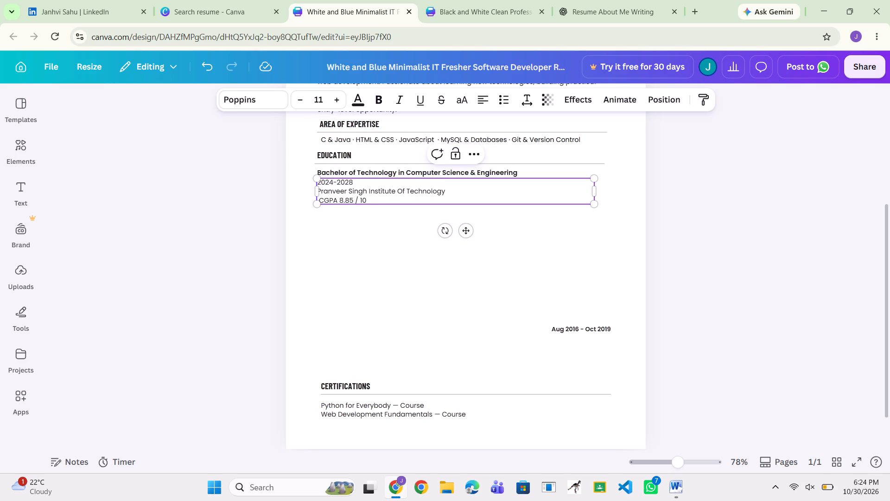
{"action": "key", "text": "BackSpace"}
{"action": "left_click", "coordinate": [324, 198]}
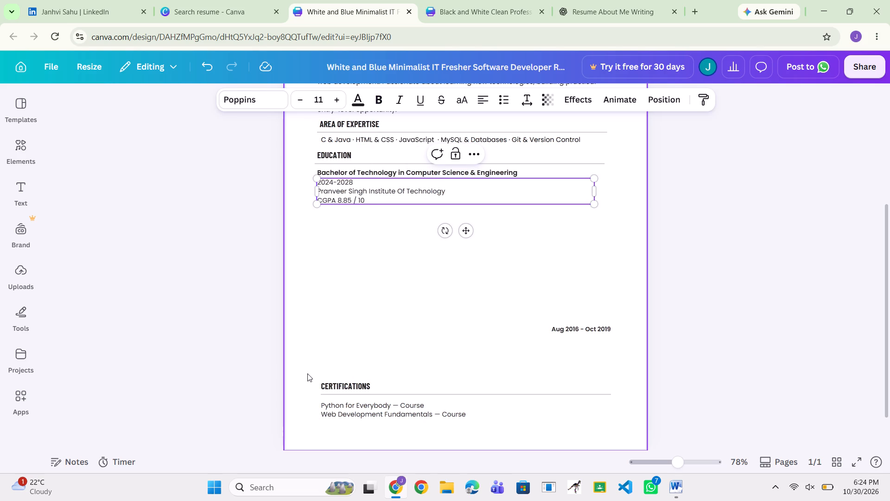
Move the CERTIFICATIONS heading and its divider line up to just below the CGPA line, left-aligned with the education text.
{"action": "left_click", "coordinate": [325, 378]}
{"action": "left_click_drag", "start_coordinate": [327, 385], "coordinate": [319, 239]}
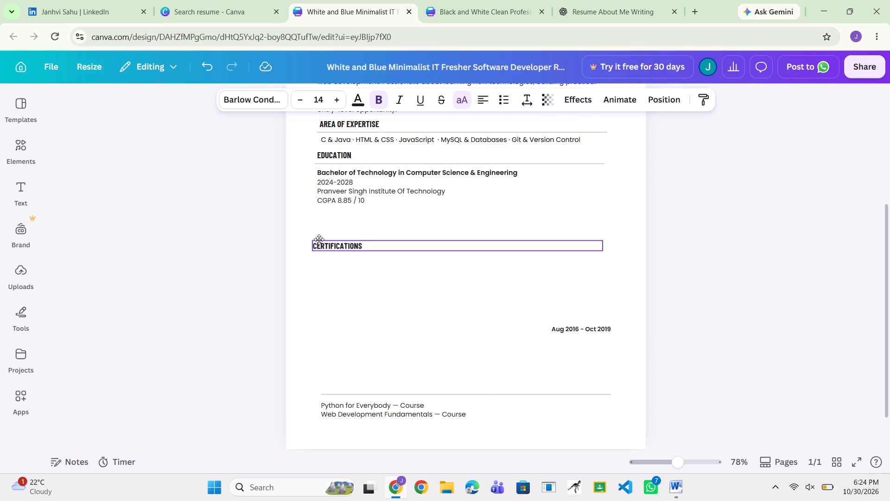
{"action": "left_click_drag", "start_coordinate": [319, 239], "coordinate": [323, 215]}
{"action": "left_click_drag", "start_coordinate": [329, 391], "coordinate": [326, 224]}
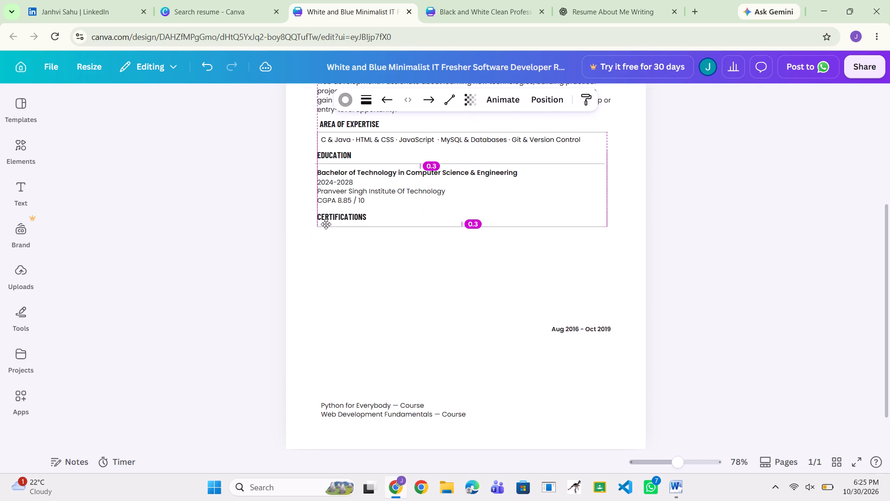
{"action": "left_click_drag", "start_coordinate": [326, 224], "coordinate": [326, 227]}
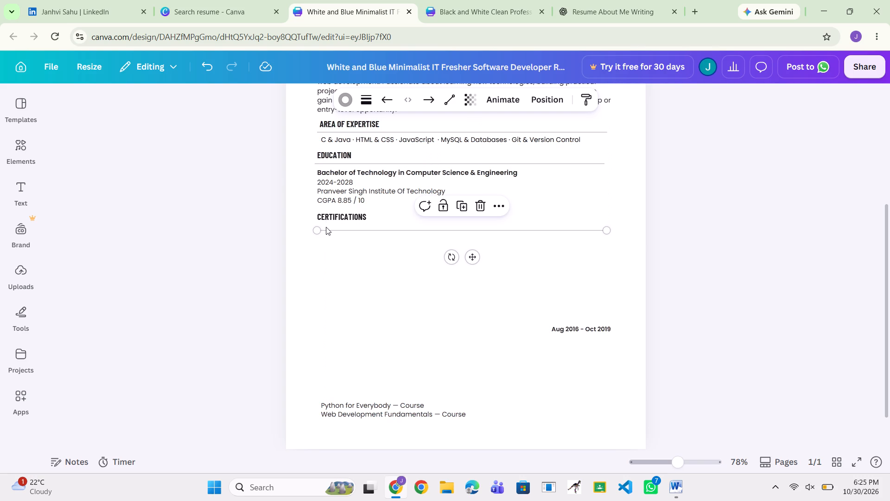
Extend the starting end of the divider line under CERTIFICATIONS slightly outward to match the EDUCATION divider, keeping the line horizontal.
{"action": "left_click_drag", "start_coordinate": [317, 232], "coordinate": [317, 198]}
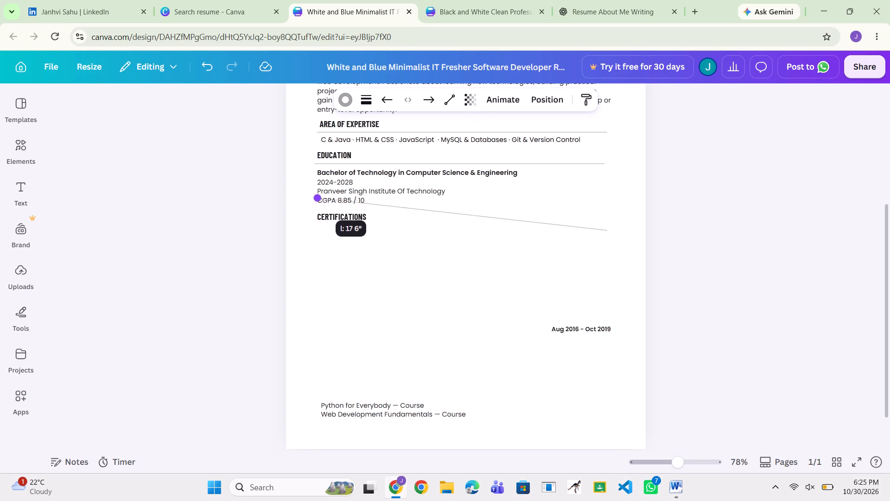
{"action": "left_click_drag", "start_coordinate": [317, 198], "coordinate": [315, 226]}
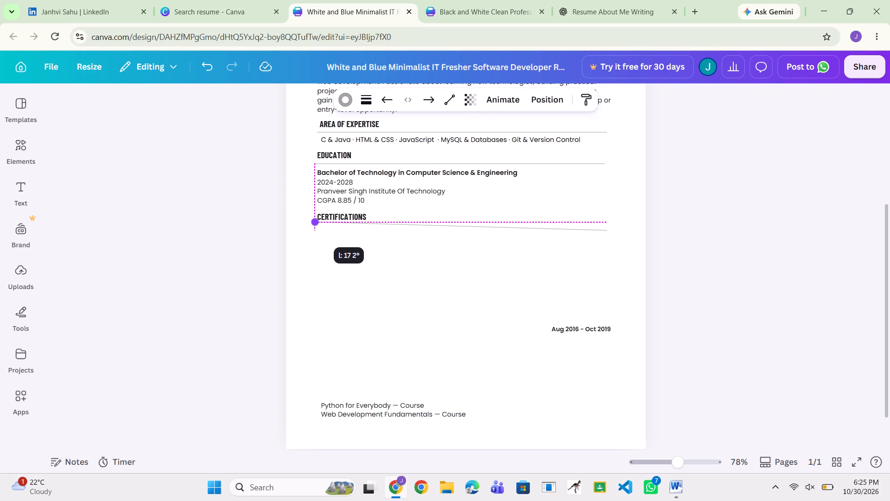
{"action": "left_click_drag", "start_coordinate": [315, 226], "coordinate": [315, 225]}
{"action": "left_click_drag", "start_coordinate": [315, 222], "coordinate": [315, 229]}
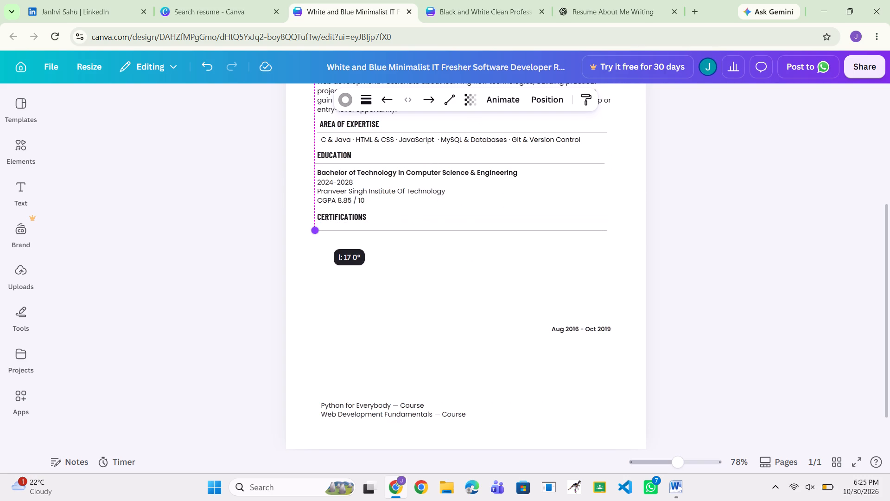
{"action": "left_click_drag", "start_coordinate": [315, 229], "coordinate": [315, 225]}
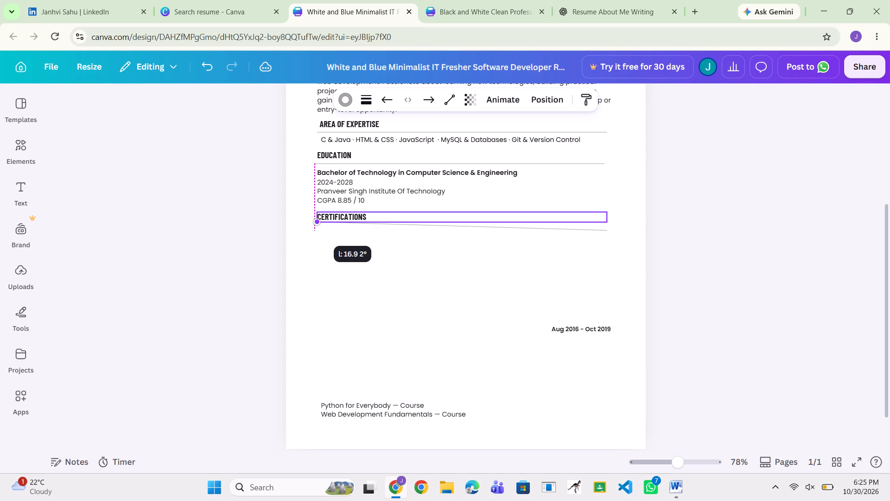
{"action": "left_click_drag", "start_coordinate": [315, 225], "coordinate": [316, 228]}
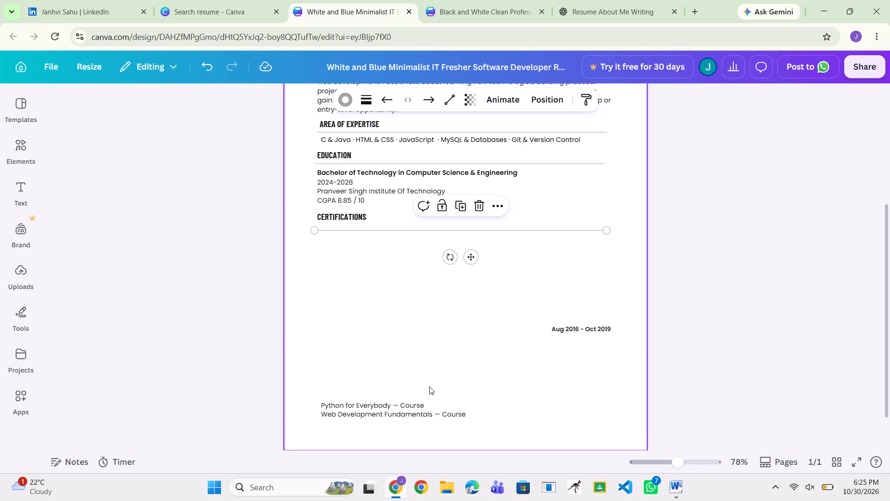
Move the two-line course list up directly beneath the CERTIFICATIONS divider, aligned with its start, and raise the divider slightly towards the heading.
{"action": "left_click_drag", "start_coordinate": [426, 405], "coordinate": [432, 246]}
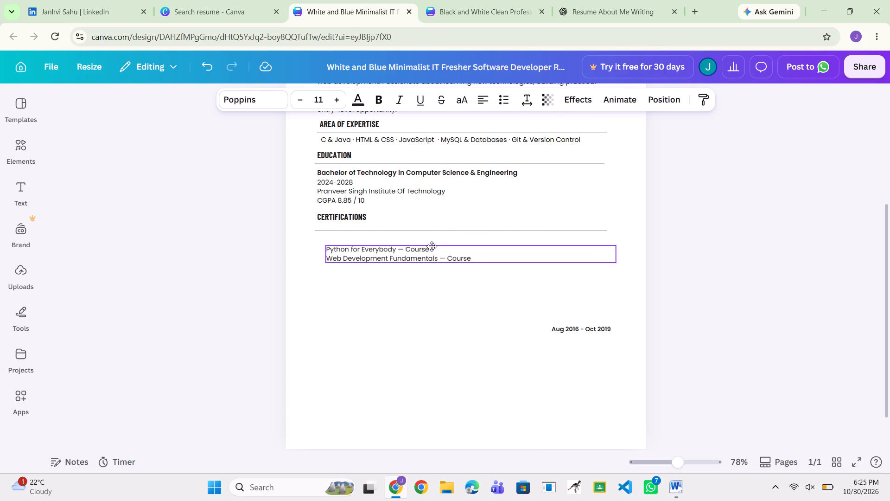
{"action": "left_click_drag", "start_coordinate": [432, 246], "coordinate": [417, 241]}
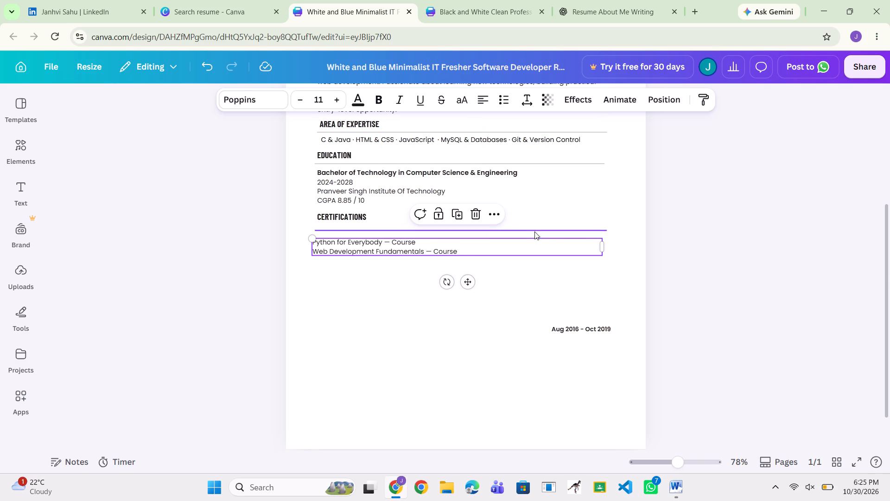
{"action": "left_click", "coordinate": [571, 232]}
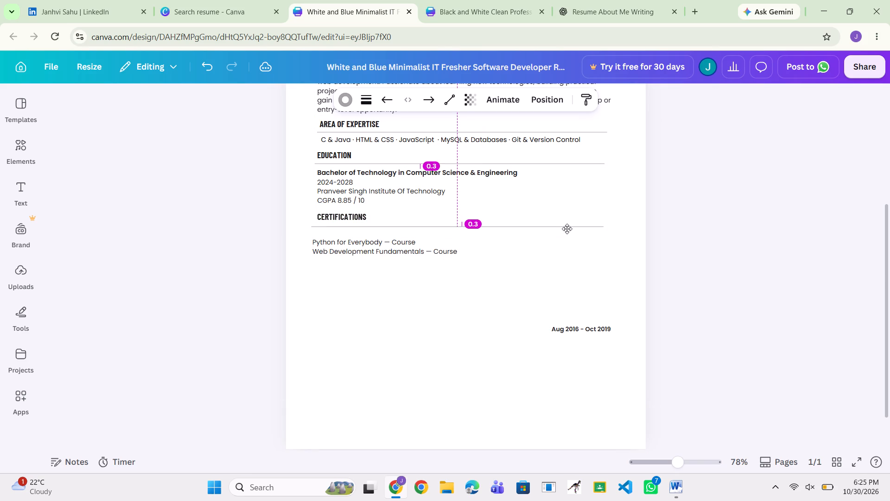
{"action": "triple_click", "coordinate": [418, 246]}
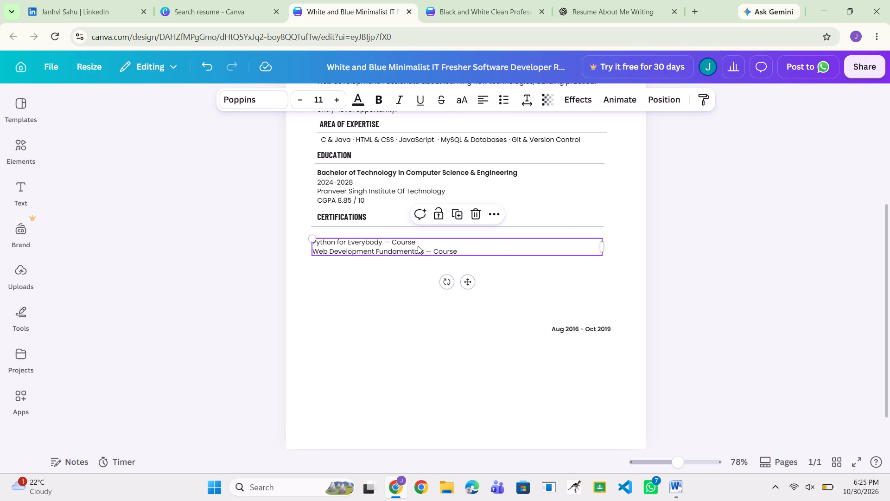
{"action": "left_click", "coordinate": [470, 256]}
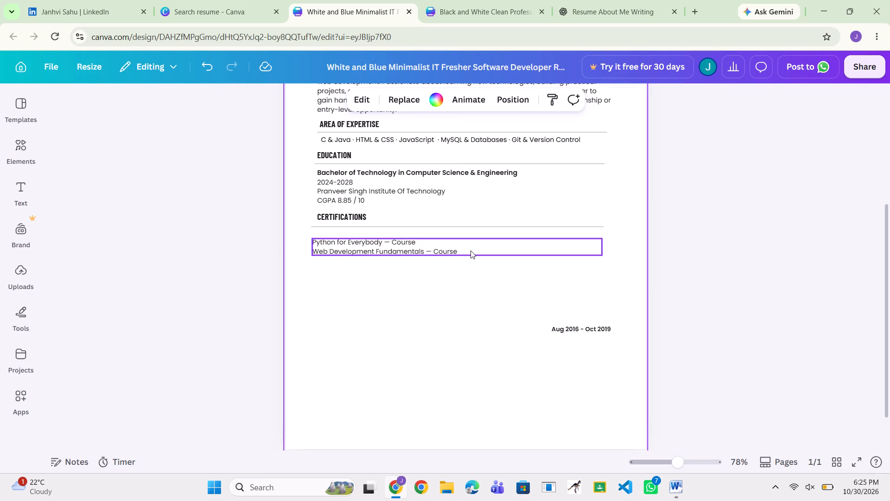
{"action": "left_click", "coordinate": [470, 250]}
{"action": "left_click_drag", "start_coordinate": [470, 250], "coordinate": [464, 247]}
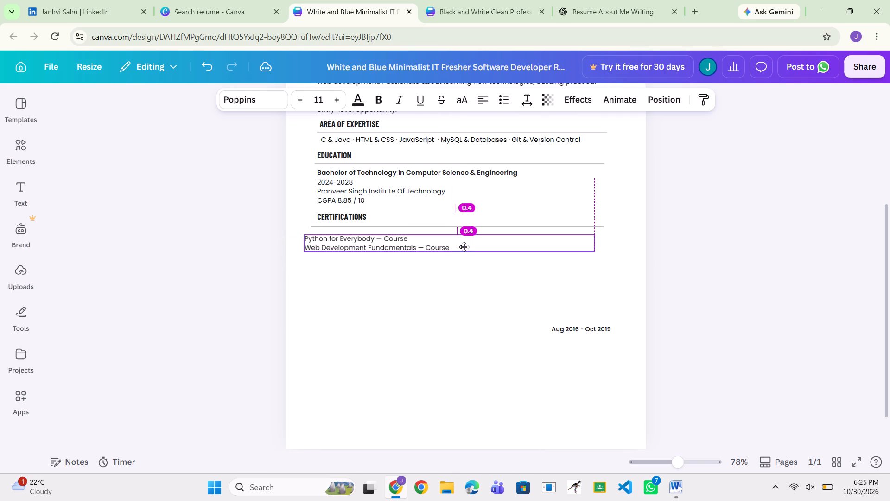
{"action": "left_click_drag", "start_coordinate": [464, 247], "coordinate": [470, 245]}
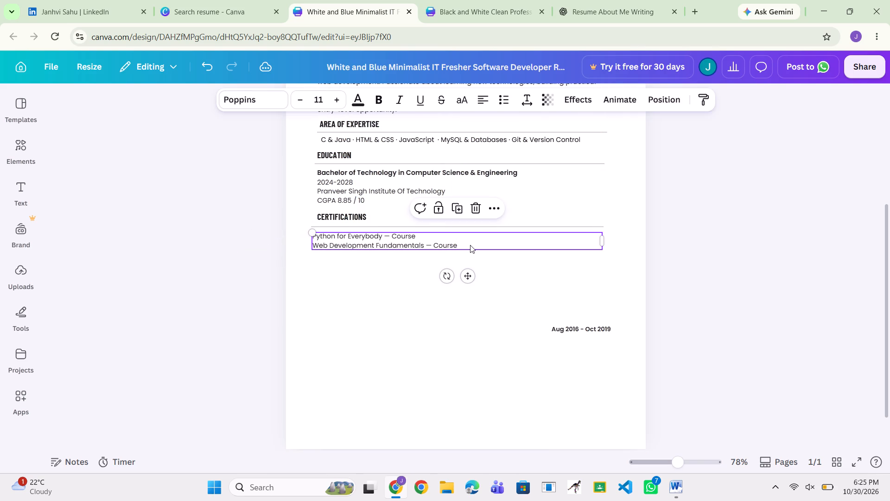
Replace the two placeholder courses with the copied six-item certification list, from HTML,CSS,BOOTSTRAP to Machine Learning with Python.
{"action": "left_click", "coordinate": [467, 245]}
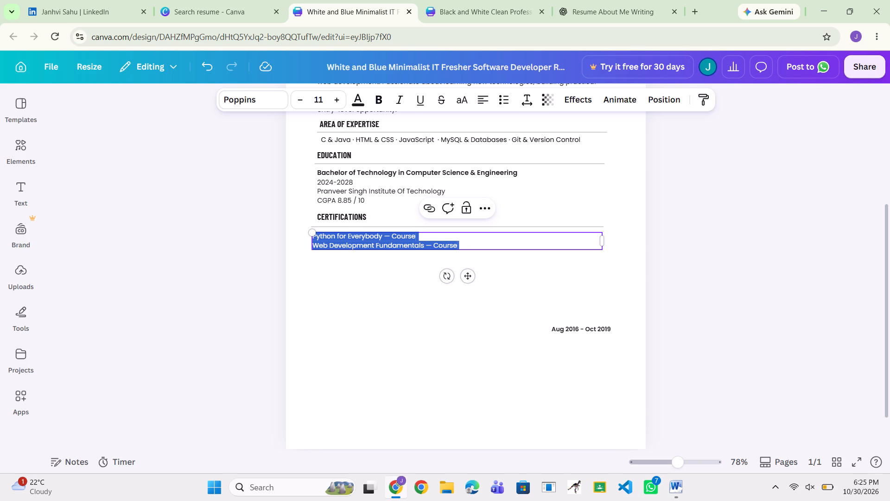
{"action": "key", "text": "ctrl+v"}
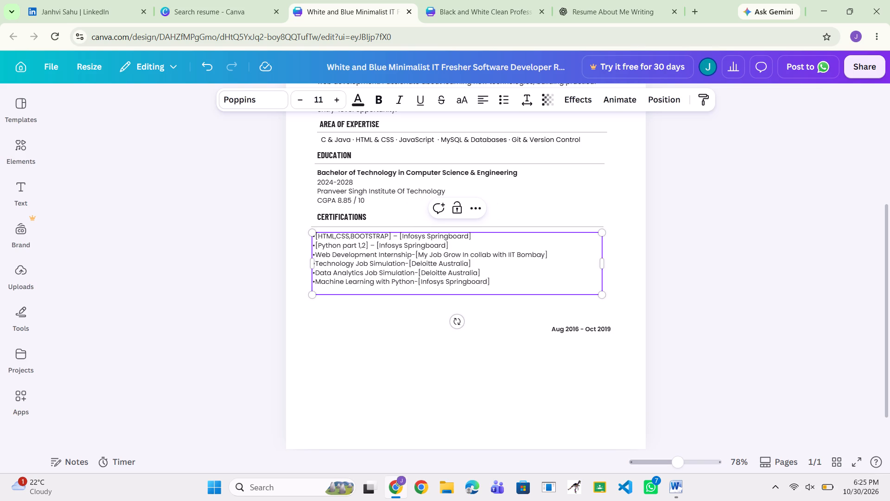
{"action": "left_click", "coordinate": [347, 345]}
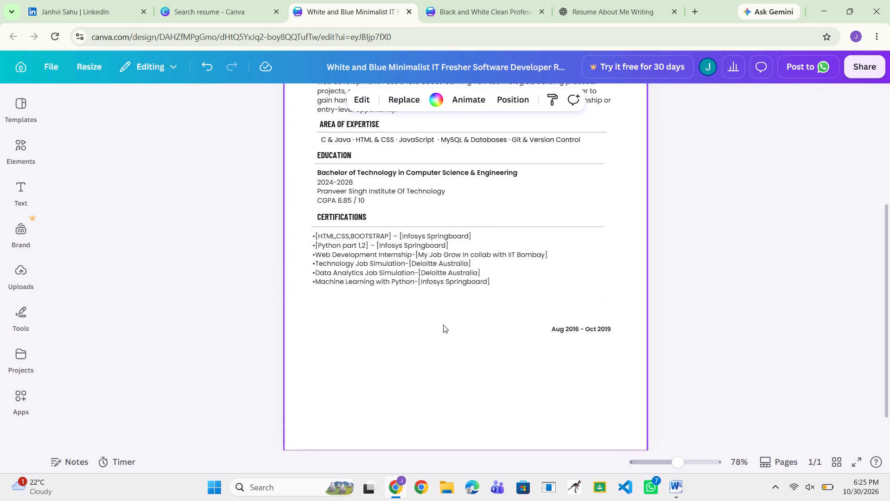
Switch to the resume in Word and copy the Projects heading with the full Fake mail detection entry.
{"action": "scroll", "coordinate": [363, 417], "scroll_direction": "up", "scroll_amount": 1}
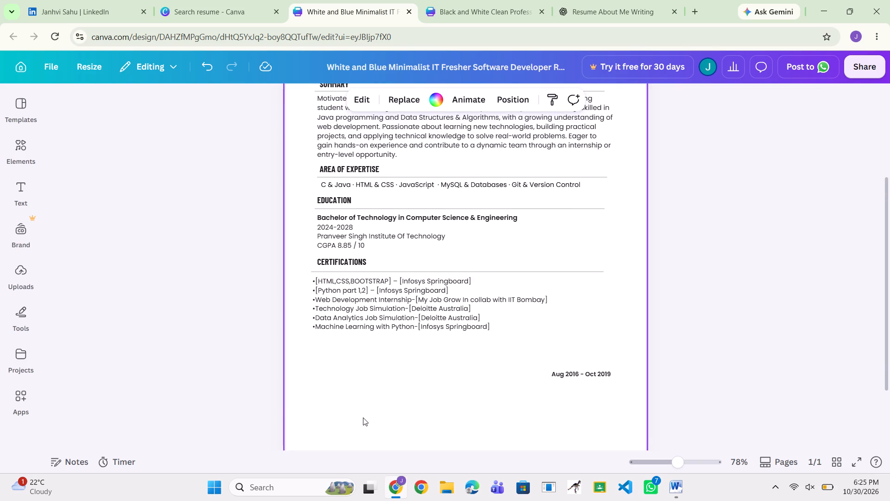
{"action": "scroll", "coordinate": [363, 417], "scroll_direction": "up", "scroll_amount": 1}
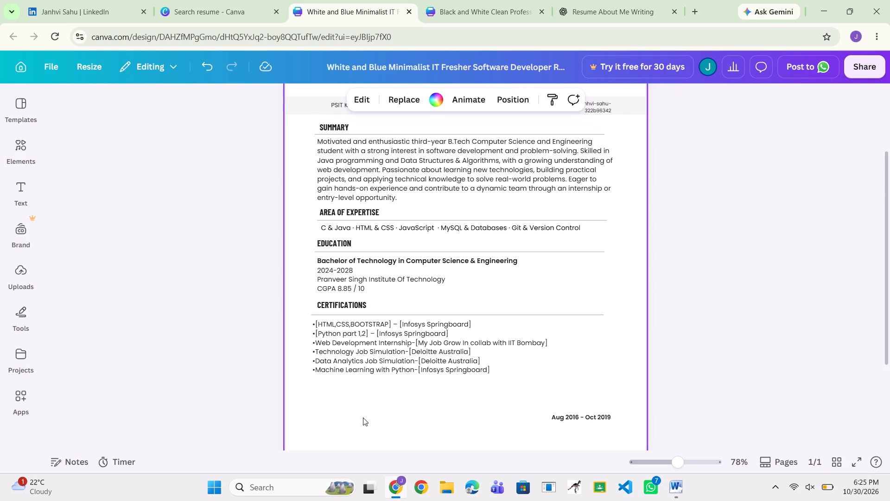
{"action": "scroll", "coordinate": [363, 417], "scroll_direction": "up", "scroll_amount": 1}
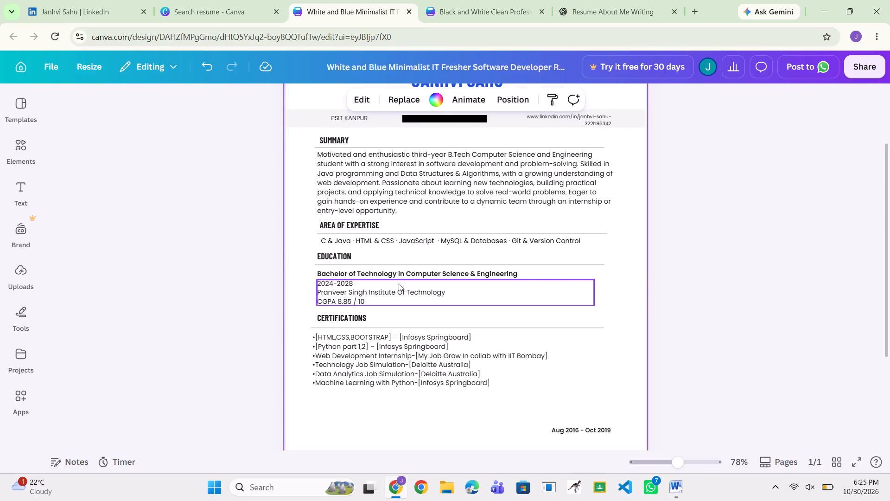
{"action": "scroll", "coordinate": [399, 283], "scroll_direction": "up", "scroll_amount": 1}
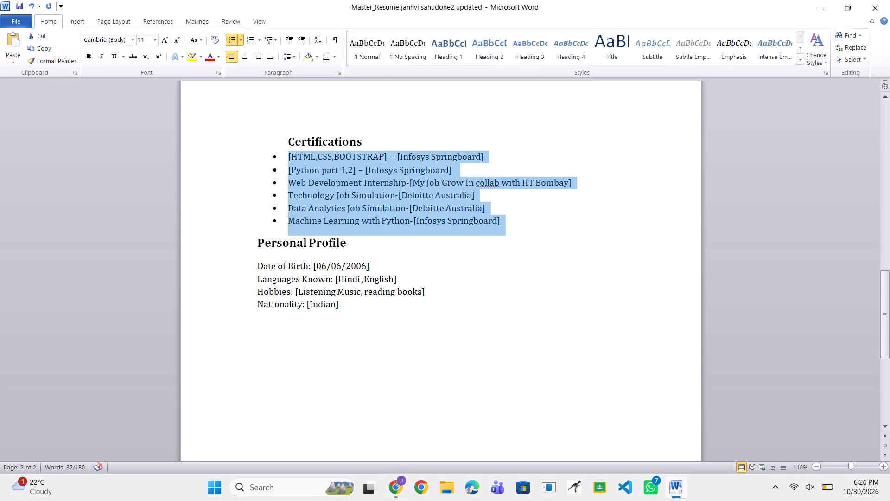
{"action": "scroll", "coordinate": [368, 259], "scroll_direction": "up", "scroll_amount": 2}
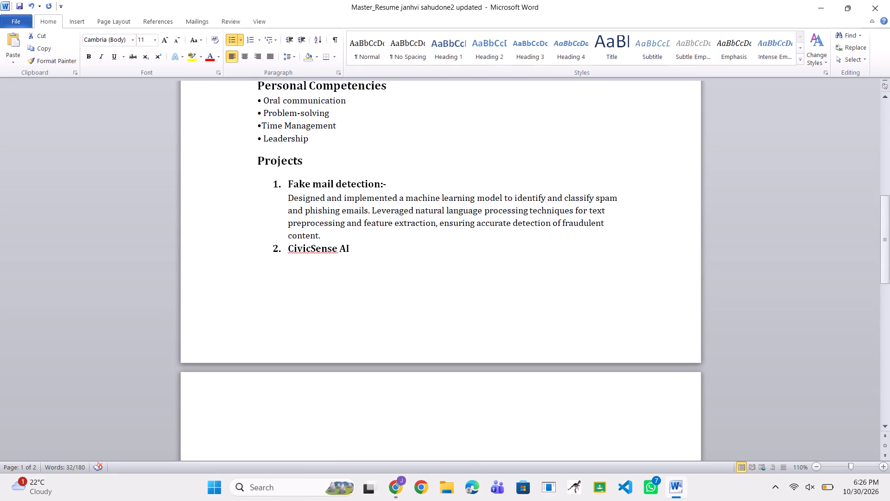
{"action": "left_click_drag", "start_coordinate": [252, 159], "coordinate": [329, 238]}
{"action": "key", "text": "ctrl+c"}
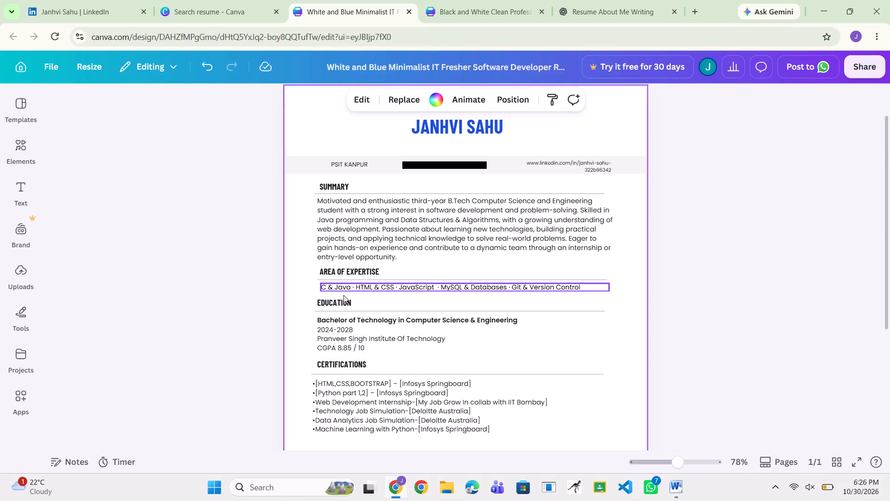
Return to the Canva resume and delete the leftover date text Aug 2016 - Oct 2019 below the certifications.
{"action": "scroll", "coordinate": [343, 295], "scroll_direction": "down", "scroll_amount": 2}
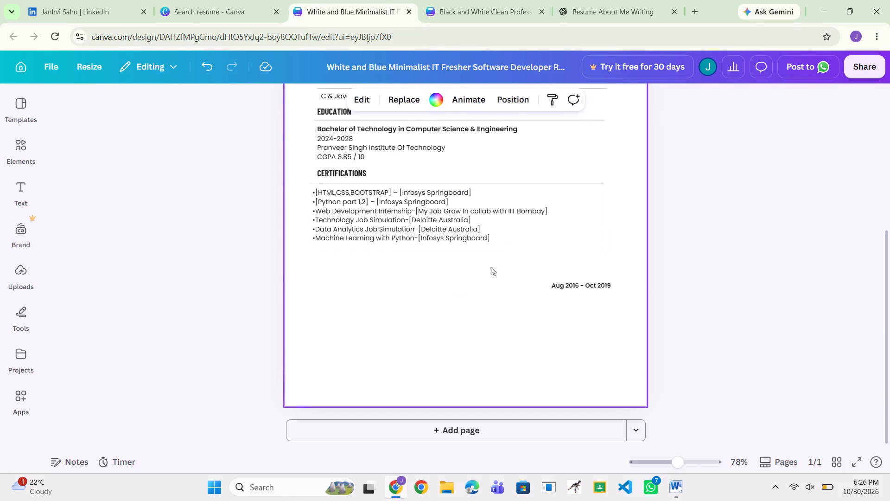
{"action": "left_click", "coordinate": [491, 267]}
{"action": "left_click", "coordinate": [563, 287]}
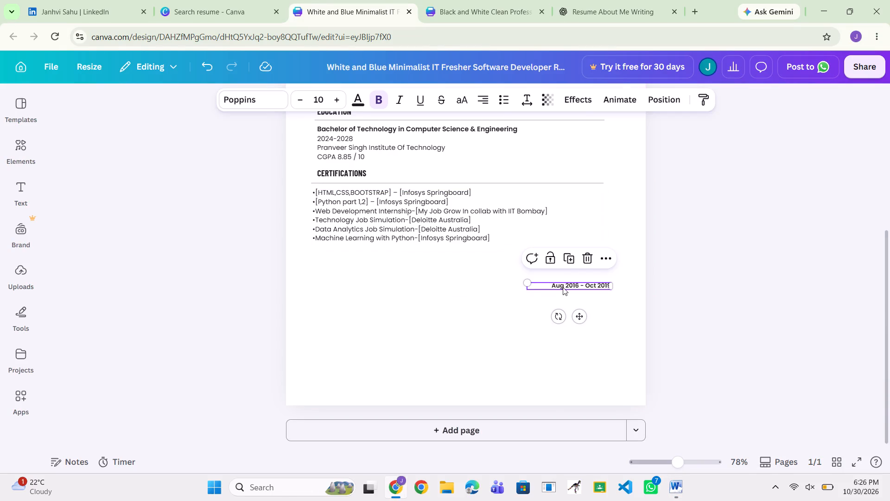
{"action": "key", "text": "BackSpace"}
Nudge the certification list slightly to the right to line it up better with the CERTIFICATIONS heading.
{"action": "scroll", "coordinate": [563, 287], "scroll_direction": "up", "scroll_amount": 1}
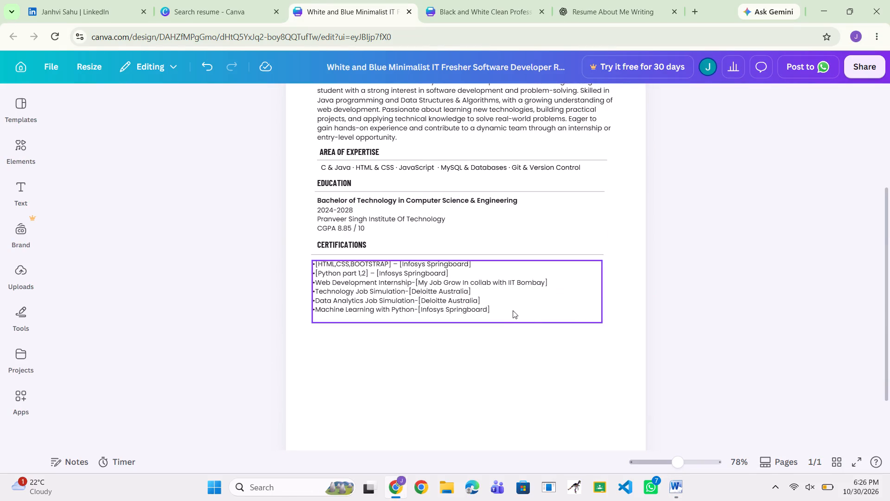
{"action": "left_click", "coordinate": [509, 307]}
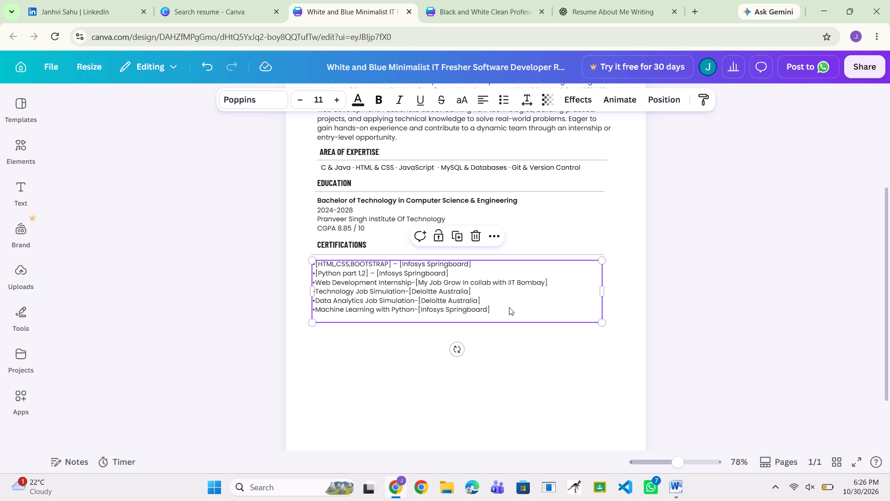
{"action": "key", "text": "Right"}
{"action": "key", "text": "Right"}
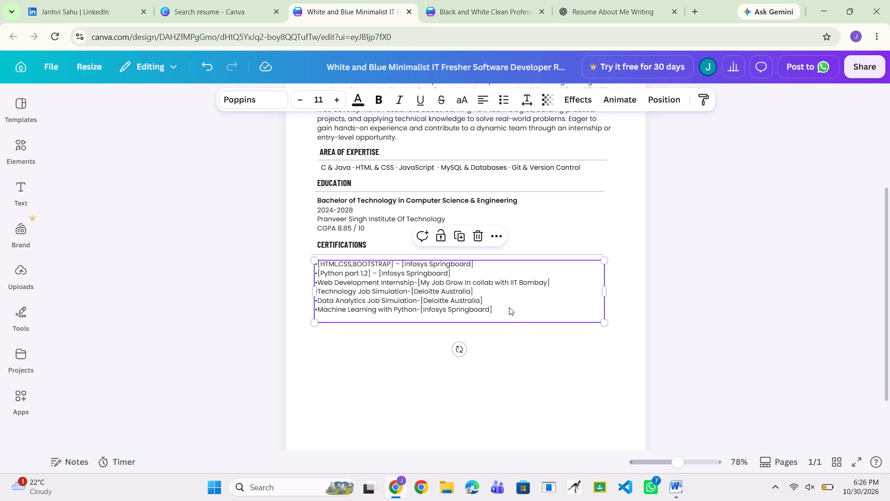
{"action": "left_click", "coordinate": [505, 331]}
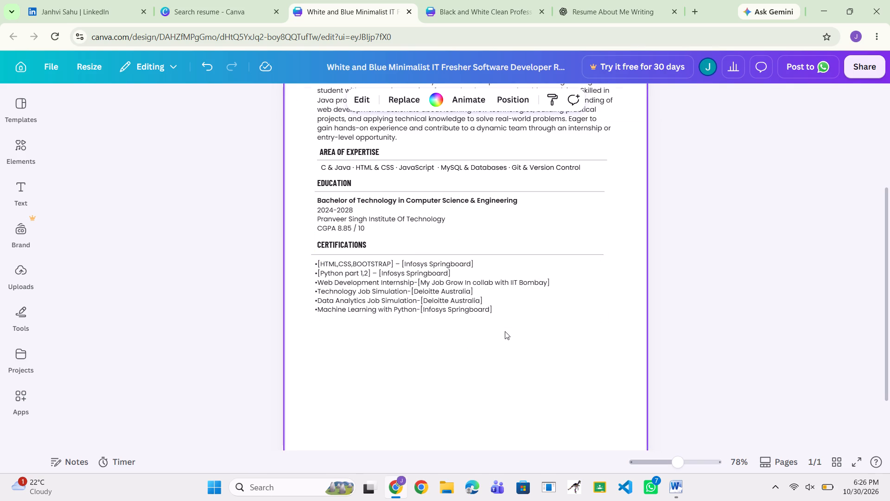
Paste the copied Projects heading and Fake mail detection entry as a new text block below the certification list.
{"action": "left_click", "coordinate": [365, 99]}
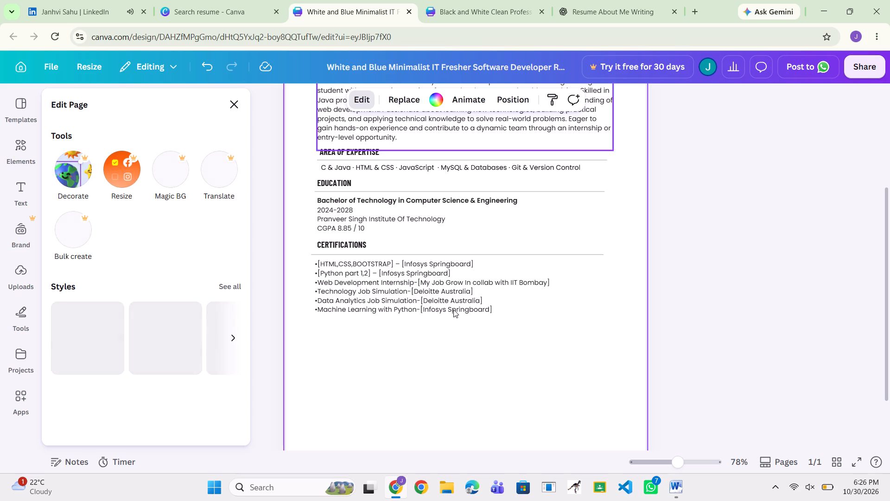
{"action": "left_click", "coordinate": [456, 332]}
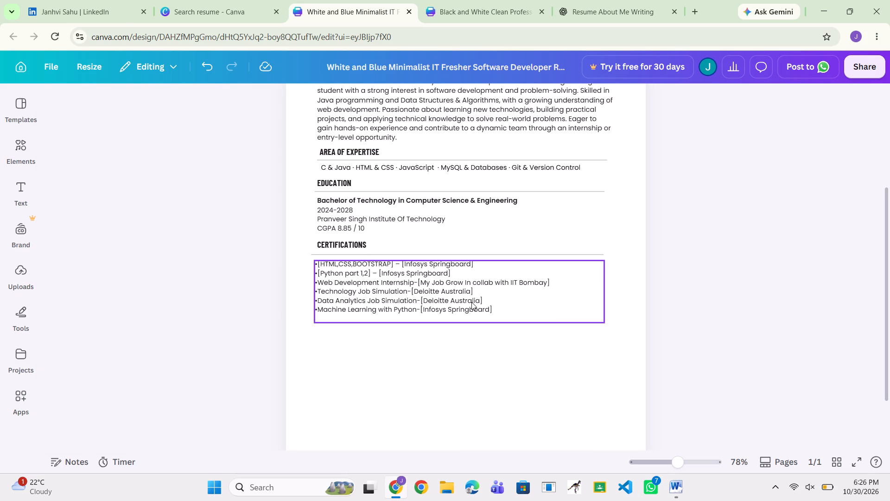
{"action": "left_click", "coordinate": [495, 308]}
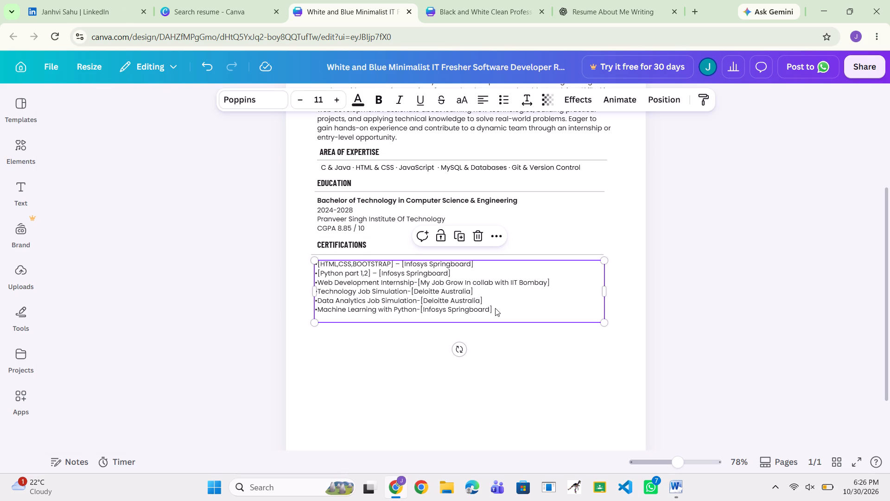
{"action": "key", "text": "ctrl+v"}
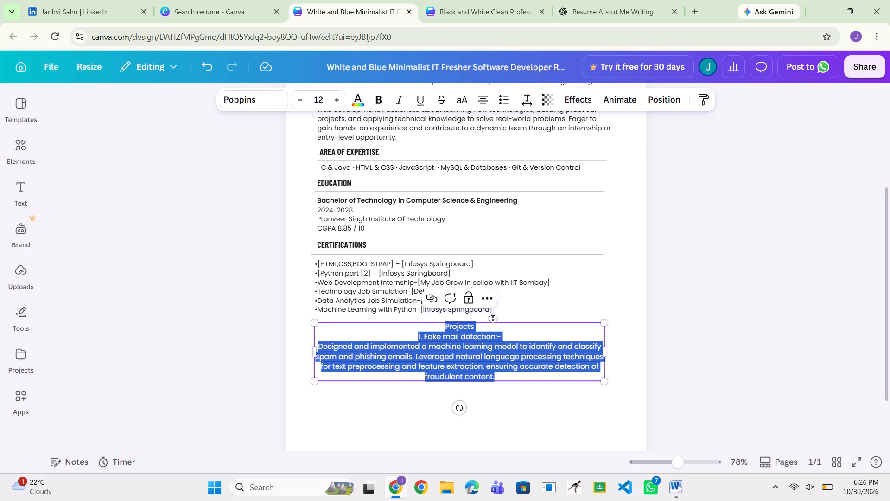
{"action": "left_click", "coordinate": [350, 419]}
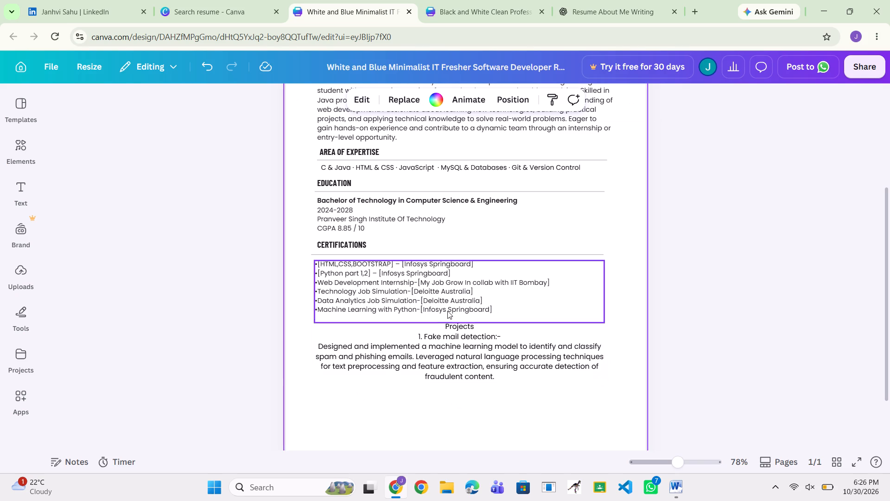
Make the Projects heading bold in the pasted text block below the certification list.
{"action": "double_click", "coordinate": [447, 327]}
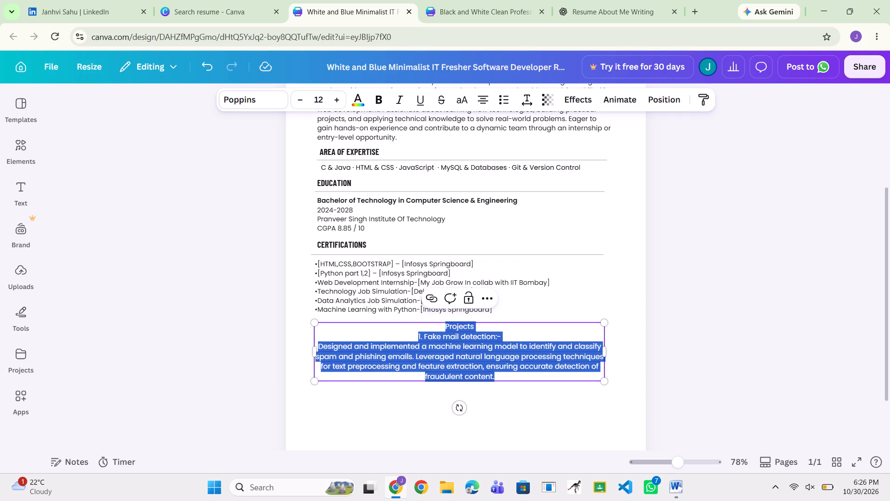
{"action": "left_click", "coordinate": [459, 327]}
{"action": "left_click", "coordinate": [471, 328]}
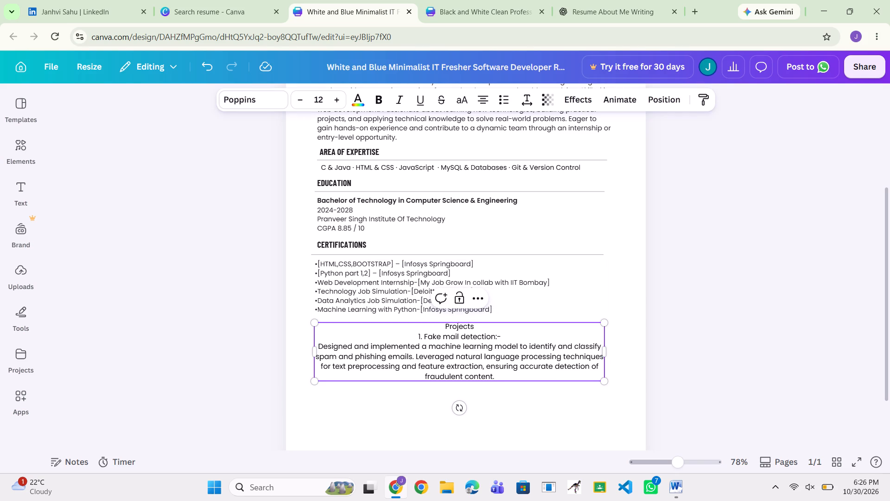
{"action": "left_click_drag", "start_coordinate": [475, 328], "coordinate": [440, 324]}
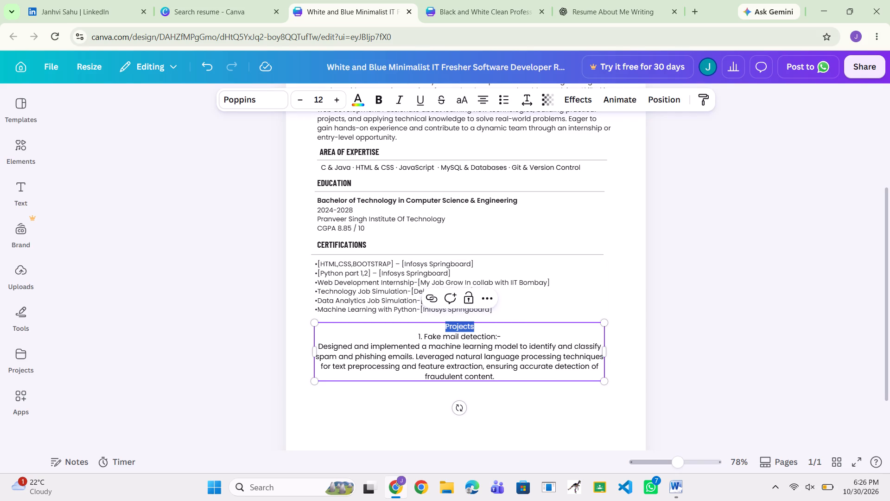
{"action": "left_click", "coordinate": [381, 99]}
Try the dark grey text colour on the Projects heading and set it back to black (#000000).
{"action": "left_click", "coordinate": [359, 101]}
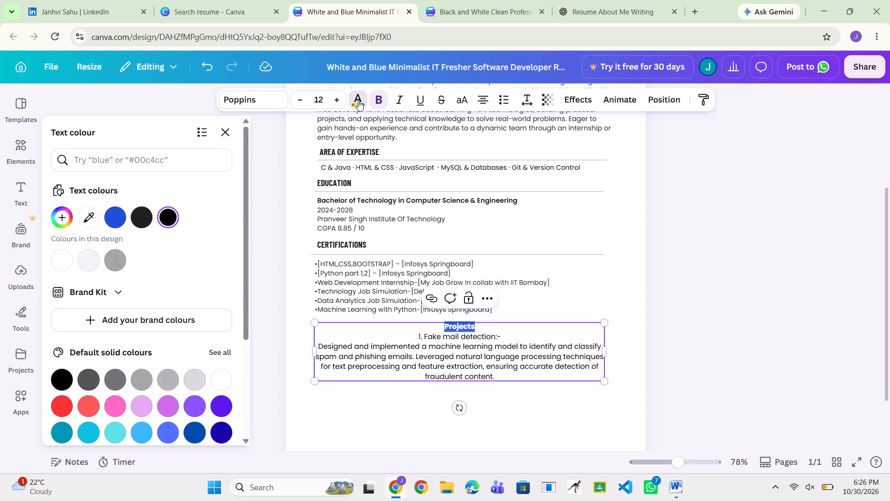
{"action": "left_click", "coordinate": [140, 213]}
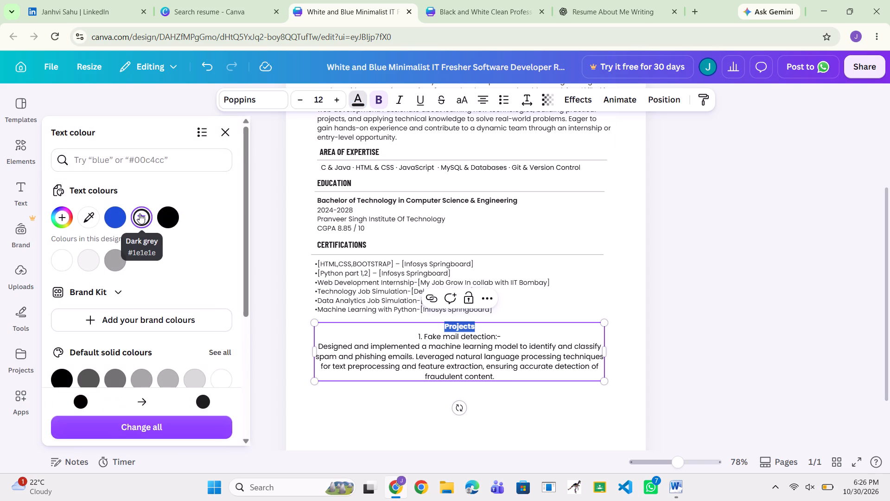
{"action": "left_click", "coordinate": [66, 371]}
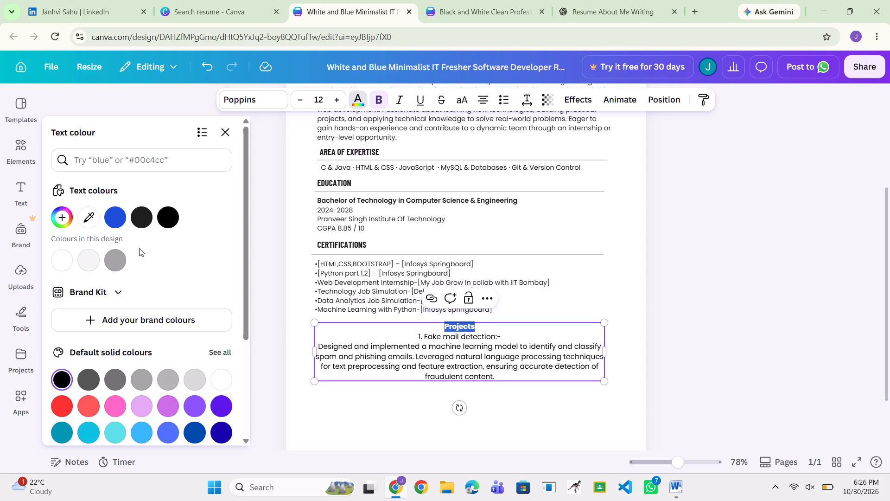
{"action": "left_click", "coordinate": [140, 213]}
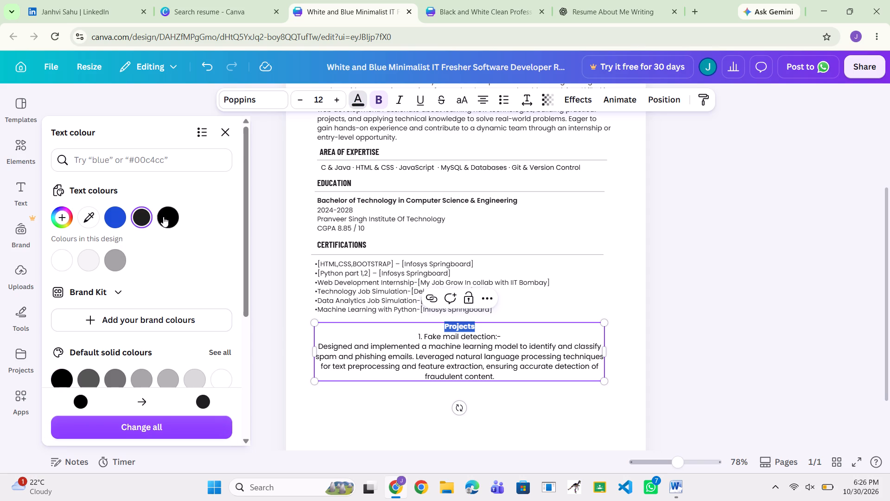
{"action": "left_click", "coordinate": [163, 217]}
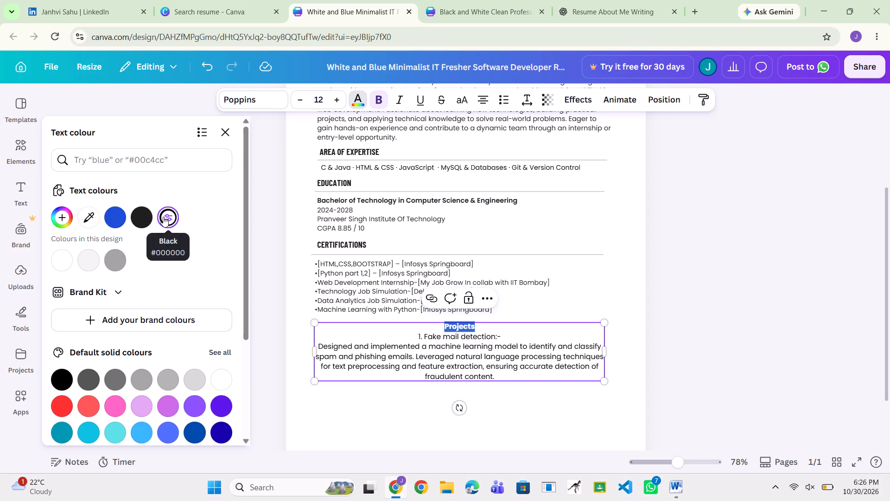
Shift the Projects text block slightly to the left on the page, below the certification list.
{"action": "left_click", "coordinate": [434, 332]}
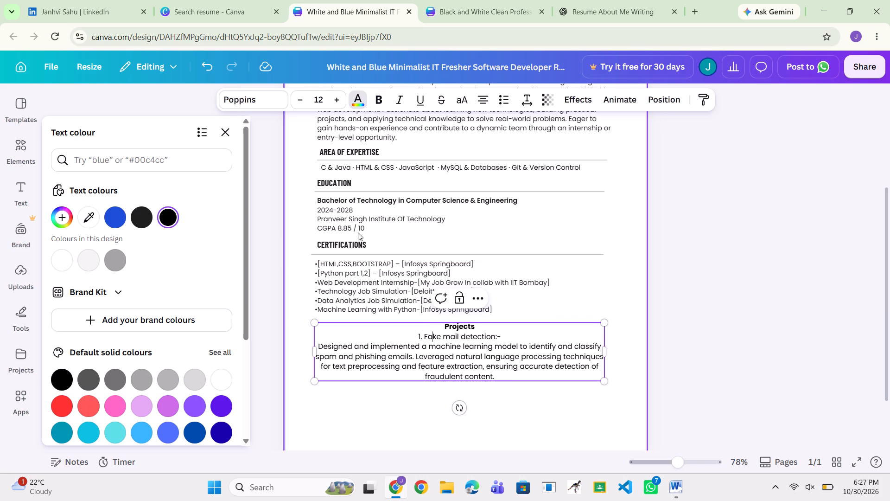
{"action": "left_click", "coordinate": [354, 245]}
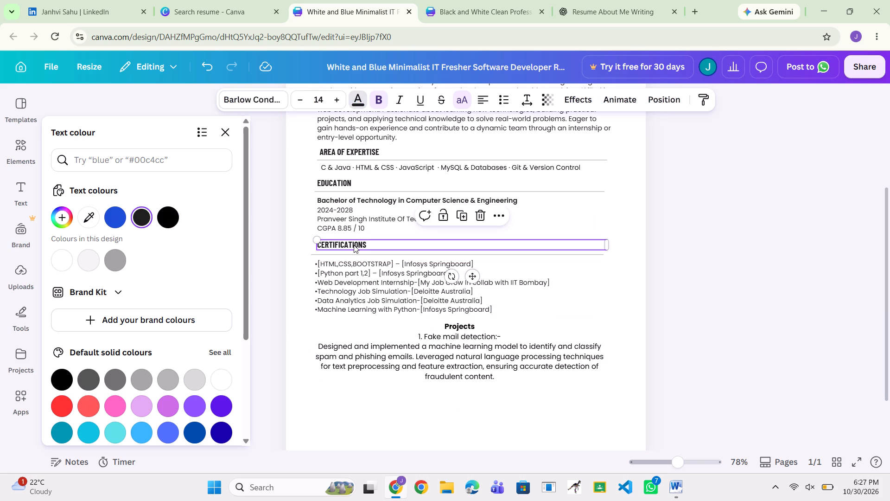
{"action": "left_click", "coordinate": [449, 324]}
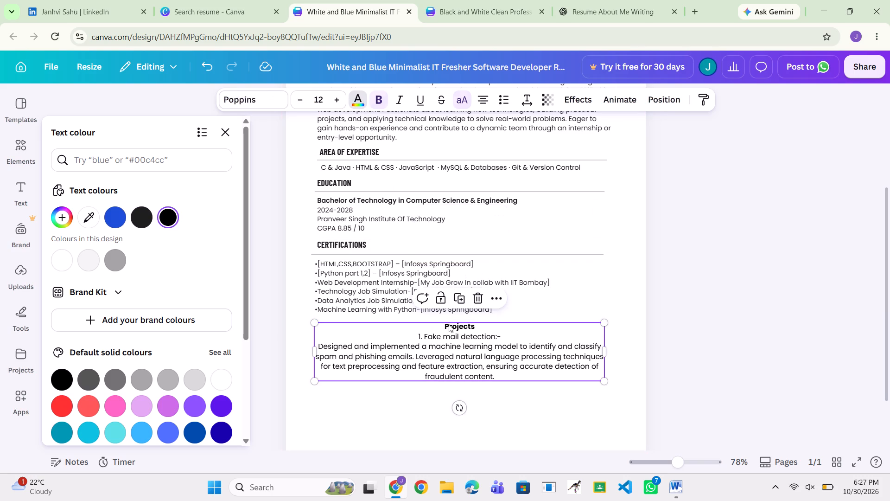
{"action": "left_click_drag", "start_coordinate": [475, 325], "coordinate": [458, 319]}
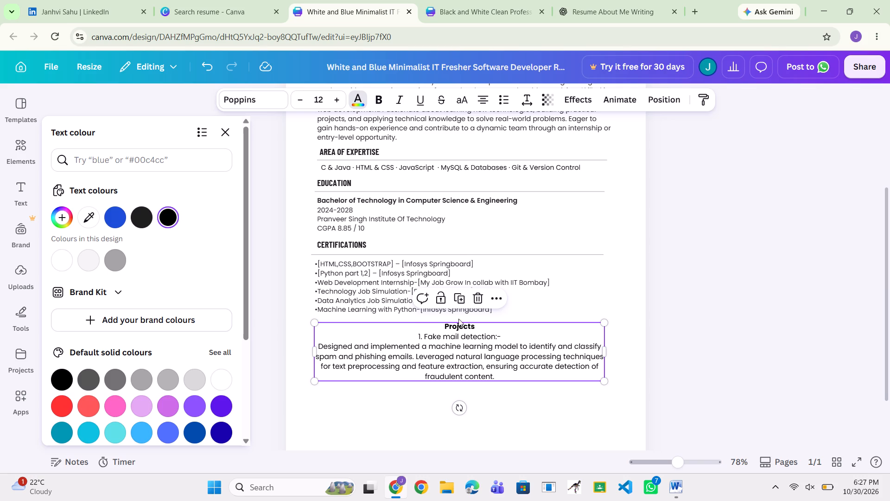
{"action": "left_click_drag", "start_coordinate": [458, 319], "coordinate": [451, 324]}
{"action": "left_click", "coordinate": [451, 324]}
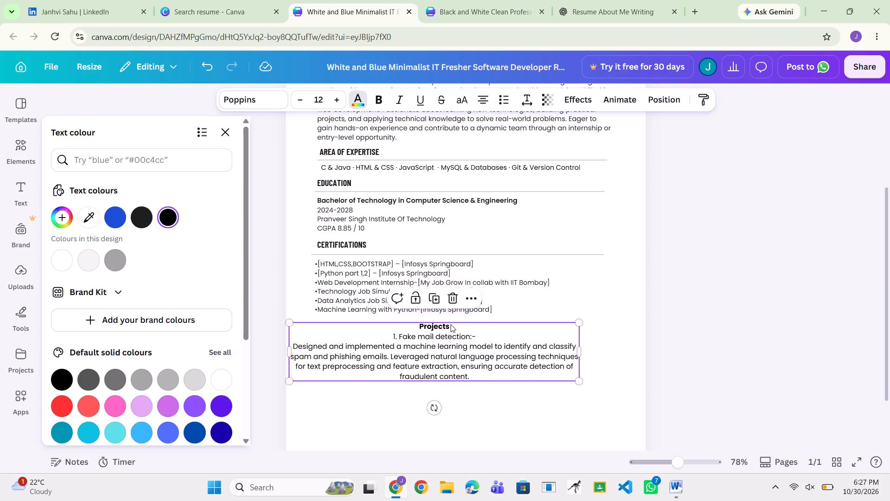
Set the Projects heading's font size to 14.
{"action": "double_click", "coordinate": [444, 324]}
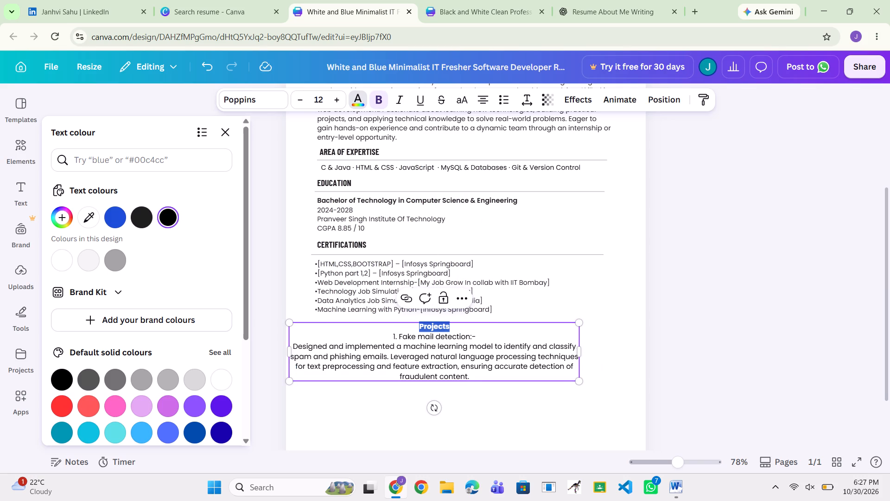
{"action": "left_click", "coordinate": [338, 96]}
{"action": "left_click", "coordinate": [338, 96]}
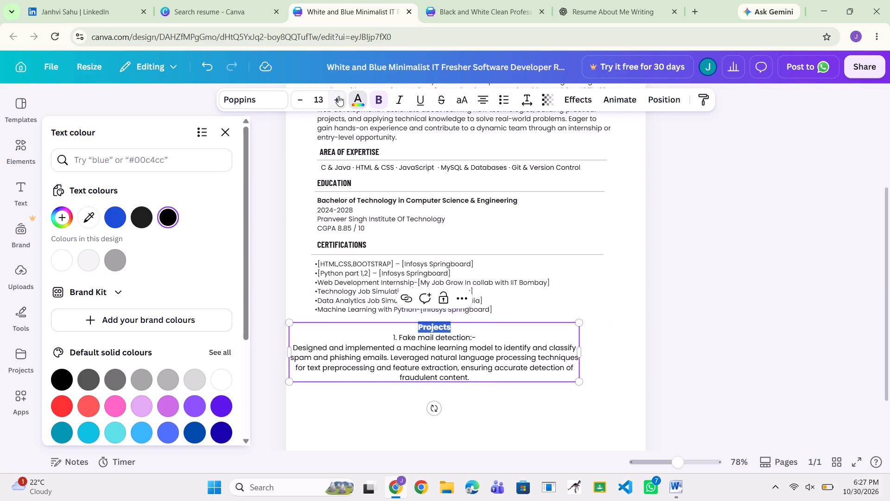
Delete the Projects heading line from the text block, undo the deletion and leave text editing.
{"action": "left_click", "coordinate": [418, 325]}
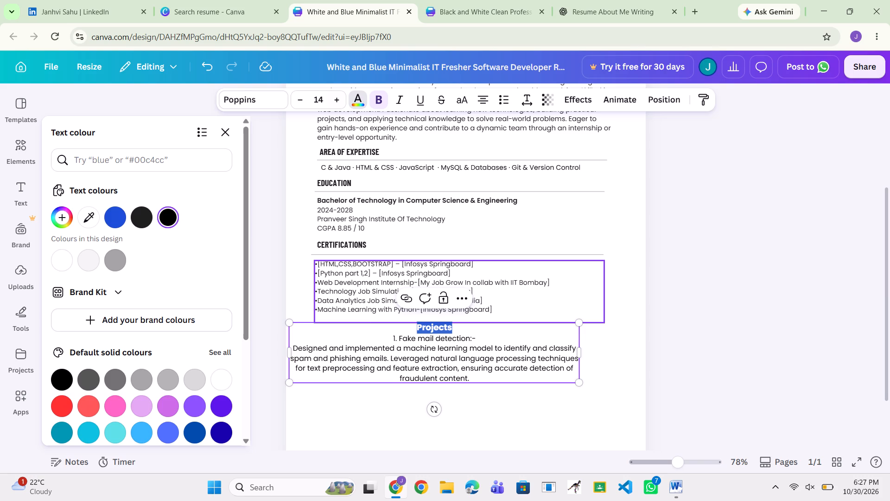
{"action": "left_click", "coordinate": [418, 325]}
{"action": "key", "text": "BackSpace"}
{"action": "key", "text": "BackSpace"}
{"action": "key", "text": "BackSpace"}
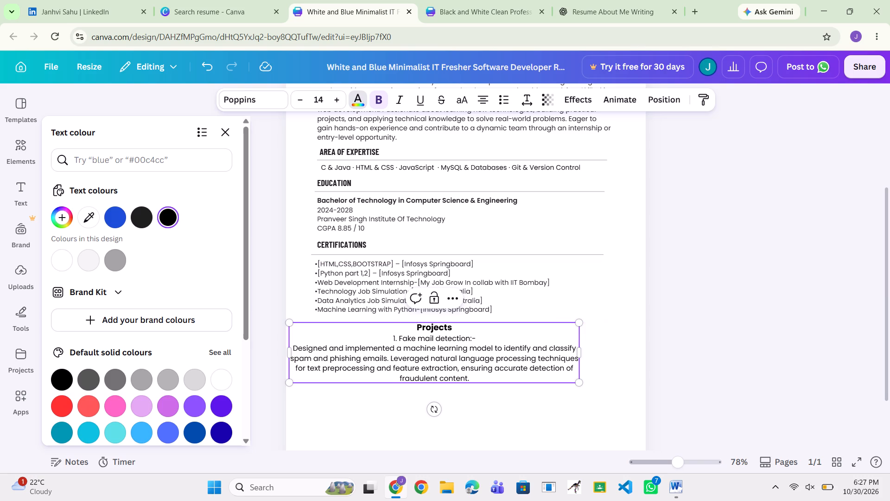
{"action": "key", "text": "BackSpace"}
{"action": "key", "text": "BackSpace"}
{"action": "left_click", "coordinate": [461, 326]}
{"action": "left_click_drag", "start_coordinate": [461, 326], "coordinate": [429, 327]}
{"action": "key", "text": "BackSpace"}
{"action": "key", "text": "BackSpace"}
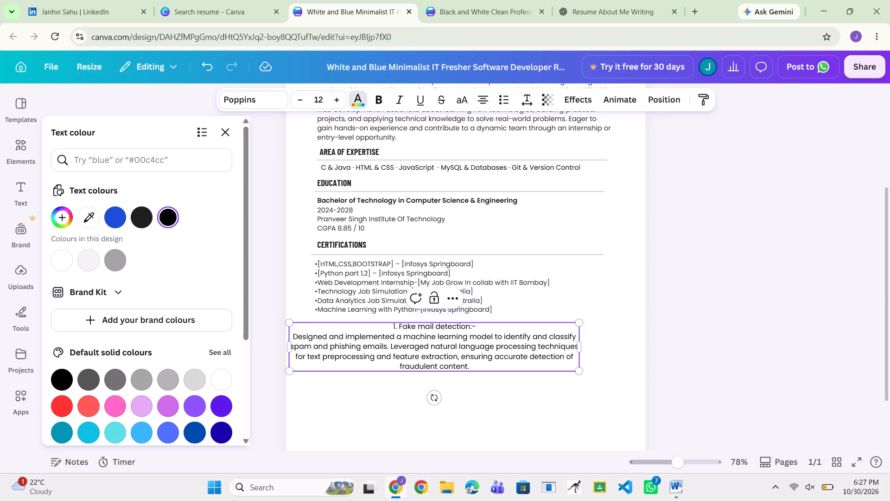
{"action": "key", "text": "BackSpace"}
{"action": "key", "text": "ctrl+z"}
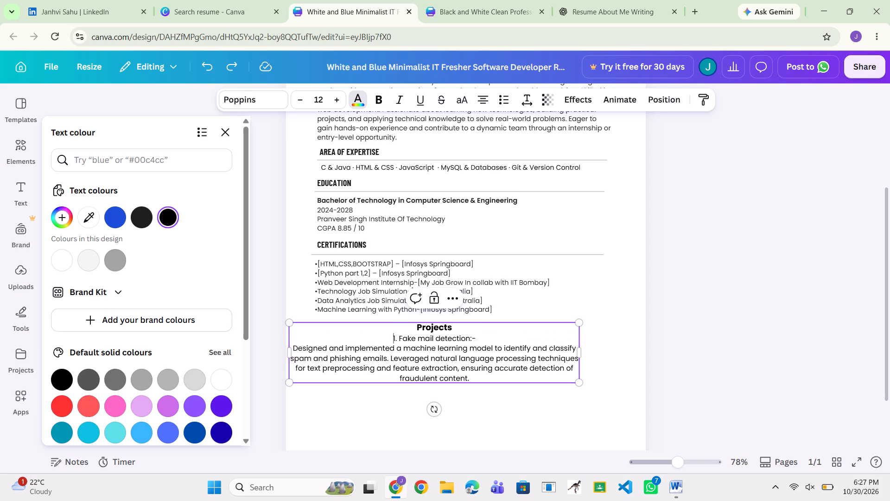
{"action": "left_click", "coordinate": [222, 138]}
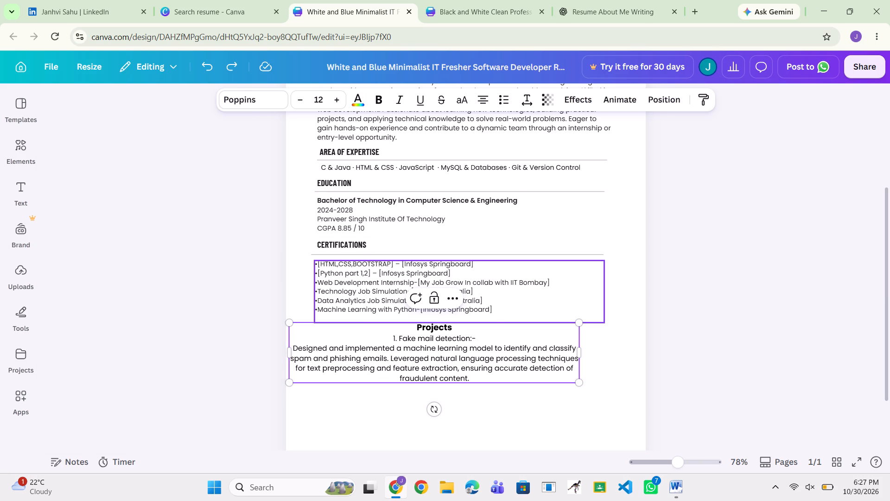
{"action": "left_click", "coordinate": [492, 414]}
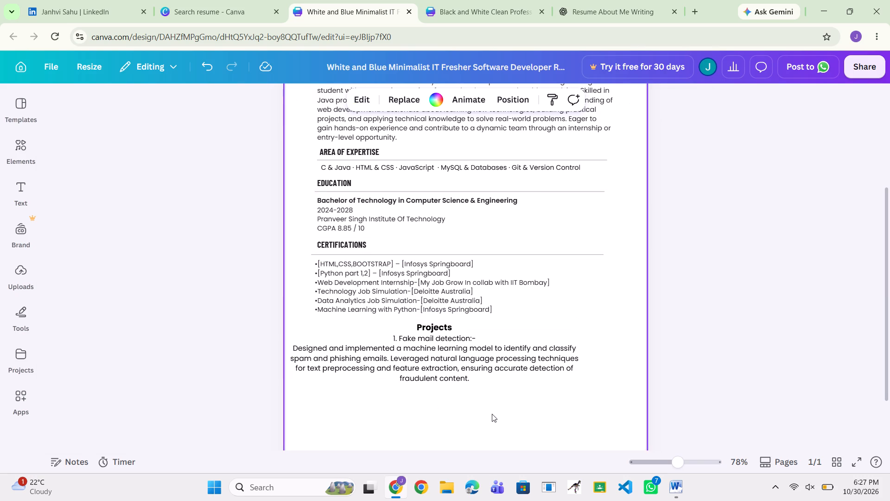
Switch to the resume in Word, look through its sections against the Canva layout, and return to the Canva resume.
{"action": "scroll", "coordinate": [501, 321], "scroll_direction": "down", "scroll_amount": 1}
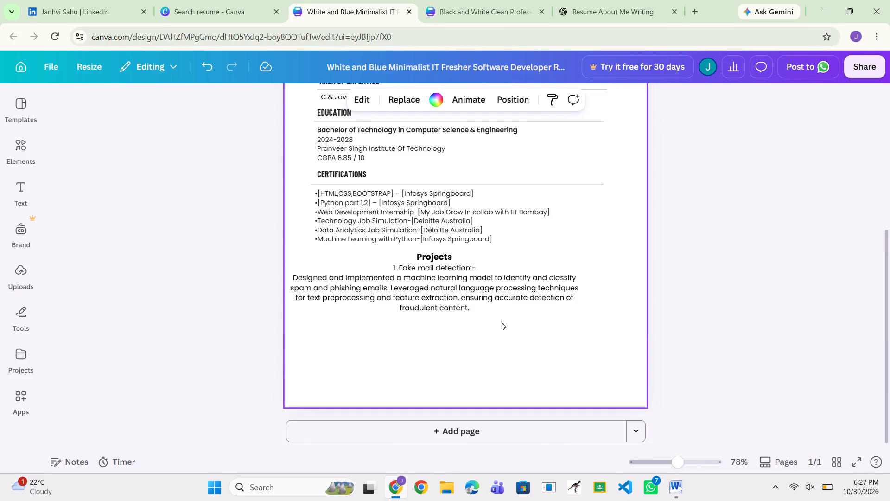
{"action": "scroll", "coordinate": [470, 259], "scroll_direction": "up", "scroll_amount": 1}
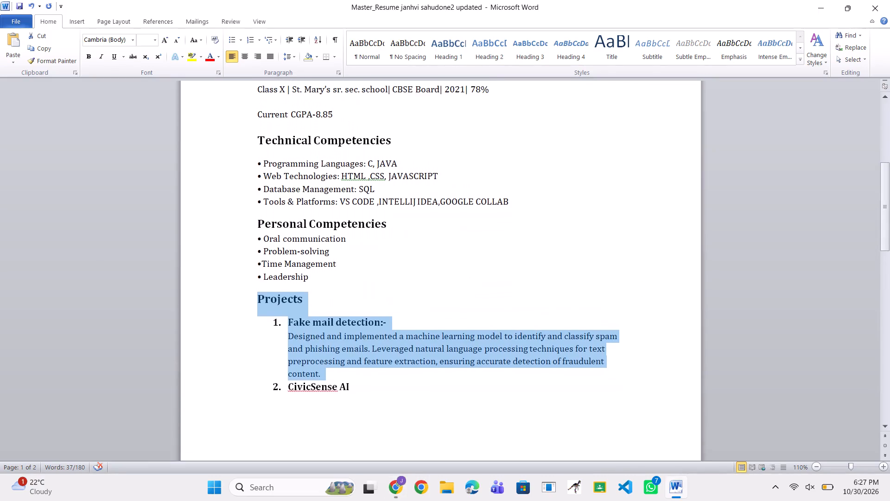
{"action": "scroll", "coordinate": [470, 259], "scroll_direction": "up", "scroll_amount": 2}
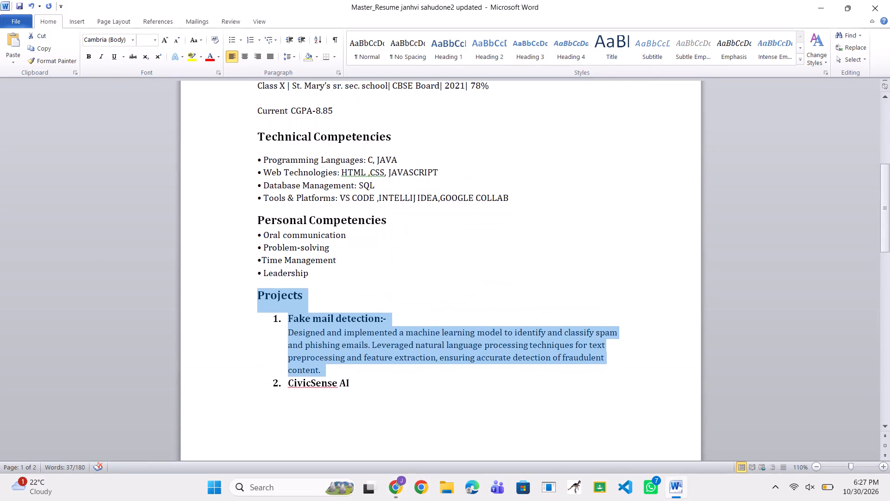
{"action": "scroll", "coordinate": [470, 259], "scroll_direction": "up", "scroll_amount": 1}
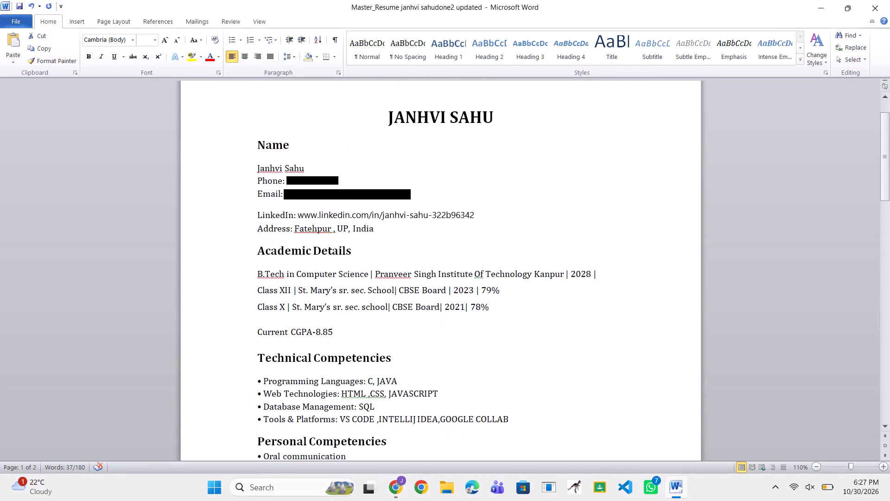
{"action": "scroll", "coordinate": [470, 259], "scroll_direction": "down", "scroll_amount": 1}
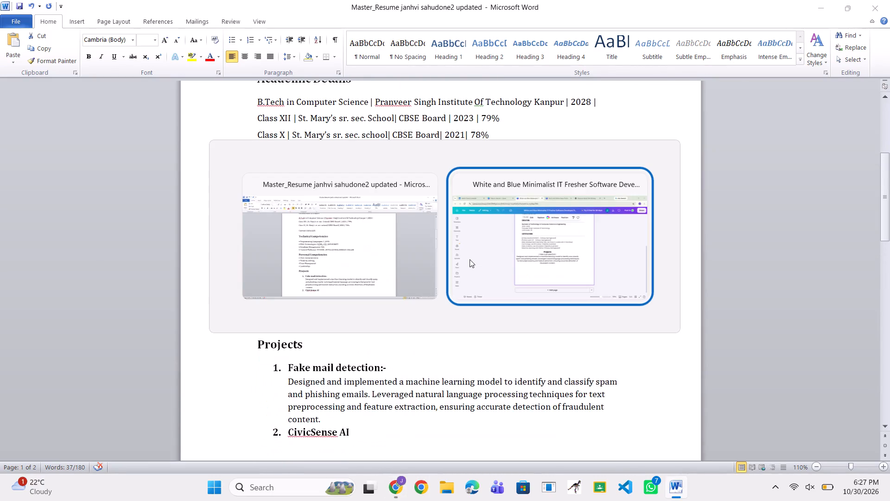
{"action": "scroll", "coordinate": [490, 307], "scroll_direction": "up", "scroll_amount": 1}
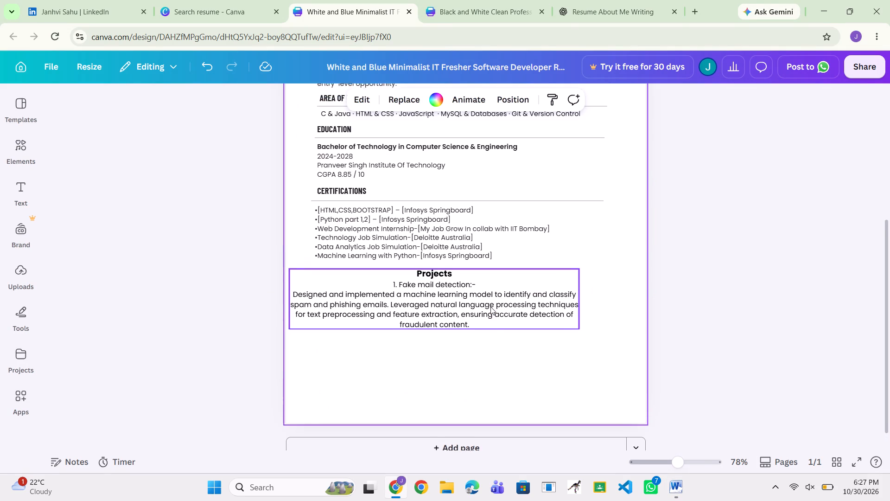
{"action": "scroll", "coordinate": [490, 307], "scroll_direction": "up", "scroll_amount": 1}
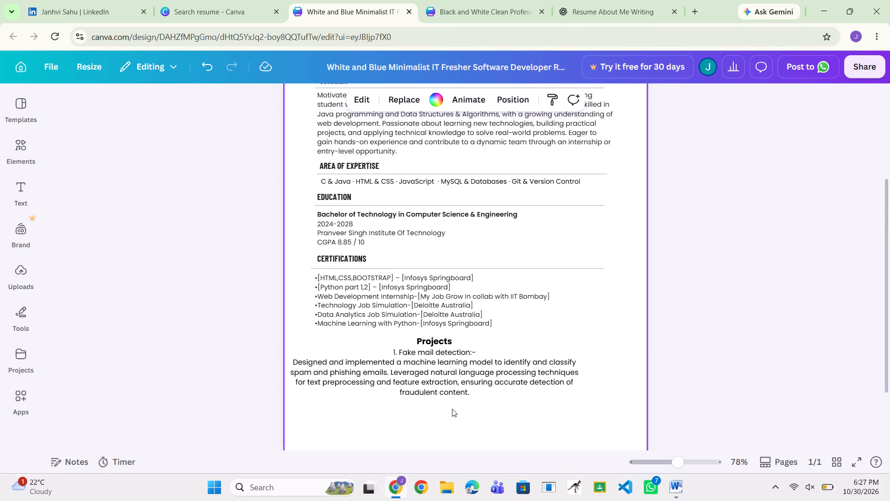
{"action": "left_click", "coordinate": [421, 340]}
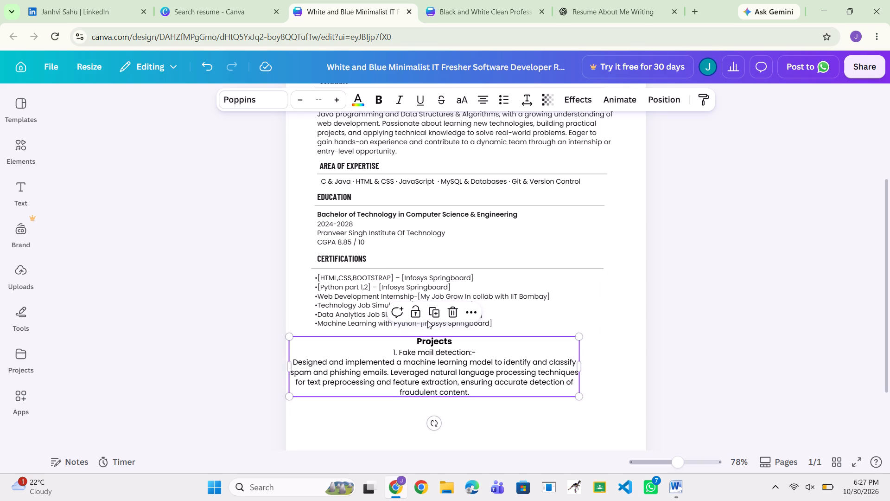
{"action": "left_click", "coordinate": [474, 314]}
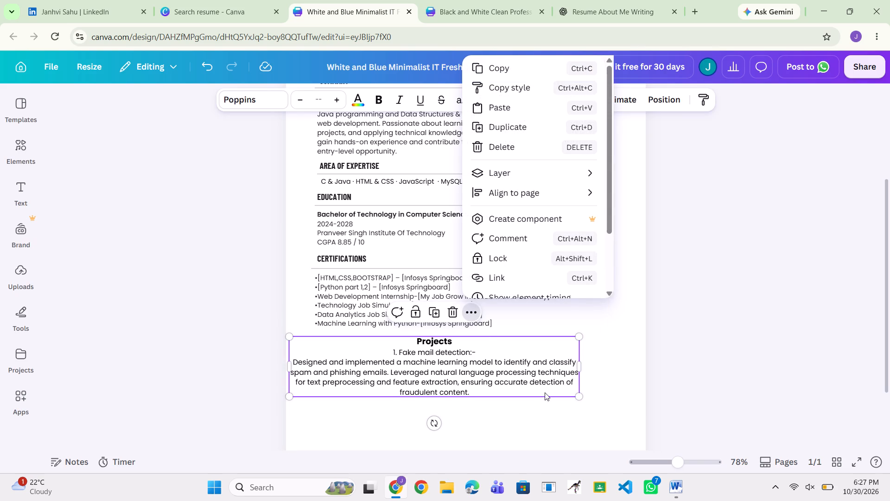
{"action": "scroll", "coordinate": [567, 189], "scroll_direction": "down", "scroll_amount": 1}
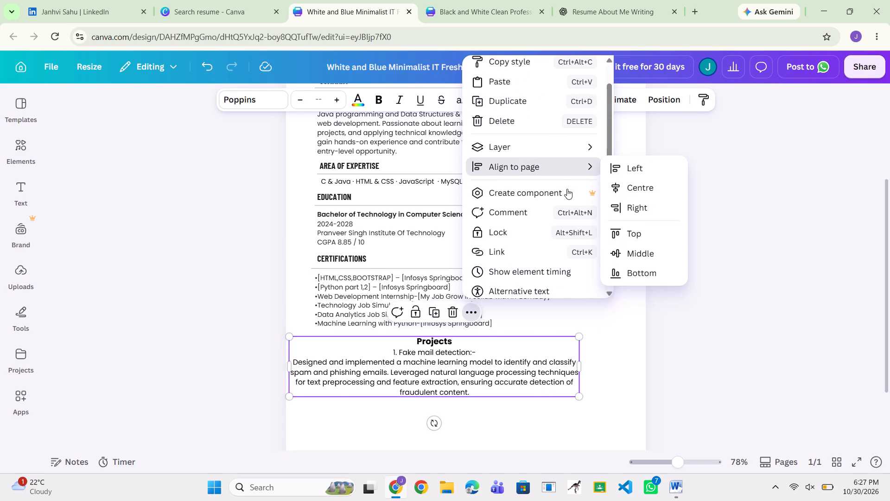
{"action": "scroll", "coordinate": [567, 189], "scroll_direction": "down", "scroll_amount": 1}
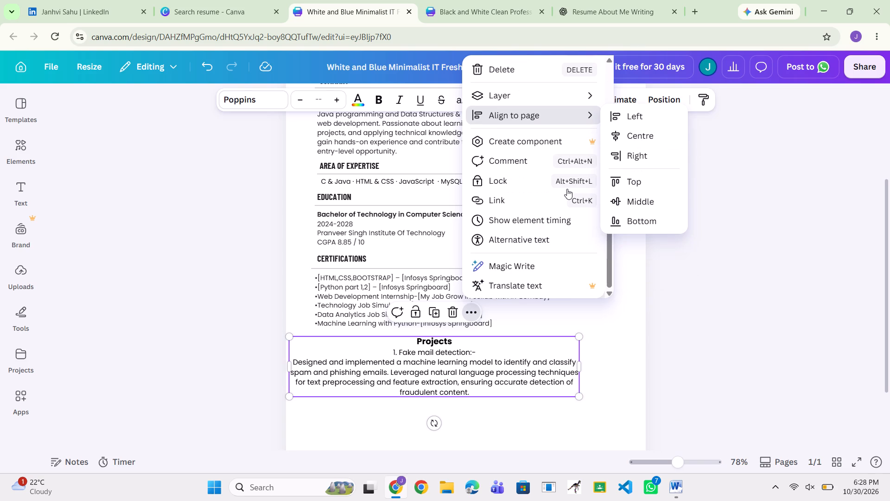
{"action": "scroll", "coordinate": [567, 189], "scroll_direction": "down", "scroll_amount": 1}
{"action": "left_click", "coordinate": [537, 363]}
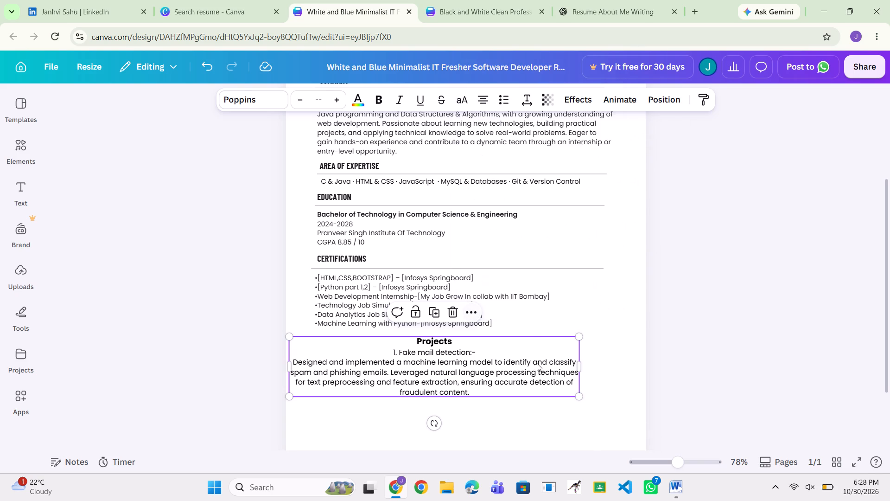
Replace the entire contents of the Projects text block below the certification list with the heading PROJECTS.
{"action": "key", "text": "BackSpace"}
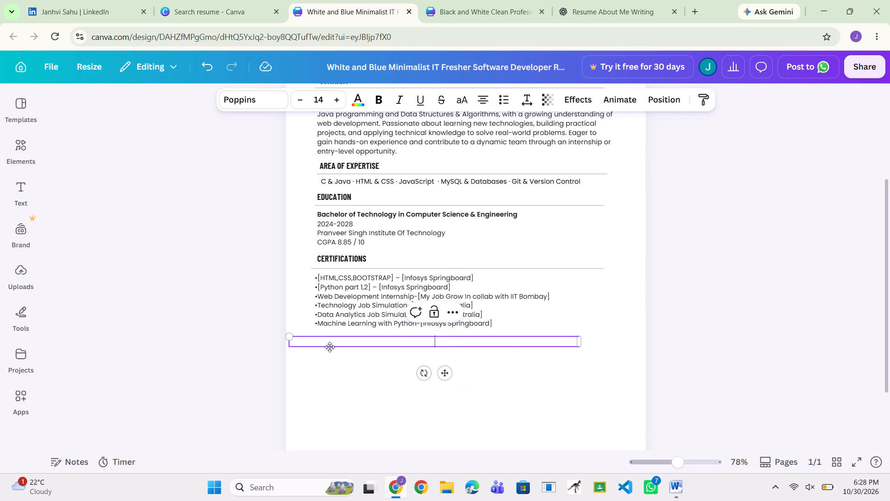
{"action": "key", "text": "Left"}
{"action": "key", "text": "Left"}
{"action": "key", "text": "Left"}
{"action": "key", "text": "Left"}
{"action": "key", "text": "Left"}
{"action": "key", "text": "Left"}
{"action": "key", "text": "Left"}
{"action": "key", "text": "Left"}
{"action": "key", "text": "Left"}
{"action": "key", "text": "Left"}
{"action": "key", "text": "Left"}
{"action": "key", "text": "Left"}
{"action": "key", "text": "Left"}
{"action": "key", "text": "Left"}
{"action": "key", "text": "Left"}
{"action": "key", "text": "Left"}
{"action": "key", "text": "Left"}
{"action": "key", "text": "Left"}
{"action": "key", "text": "Left"}
{"action": "key", "text": "Left"}
{"action": "key", "text": "Left"}
{"action": "key", "text": "Left"}
{"action": "key", "text": "p"}
{"action": "type", "text": "ROJECTS"}
Make the PROJECTS heading bold.
{"action": "left_click_drag", "start_coordinate": [465, 344], "coordinate": [412, 342]}
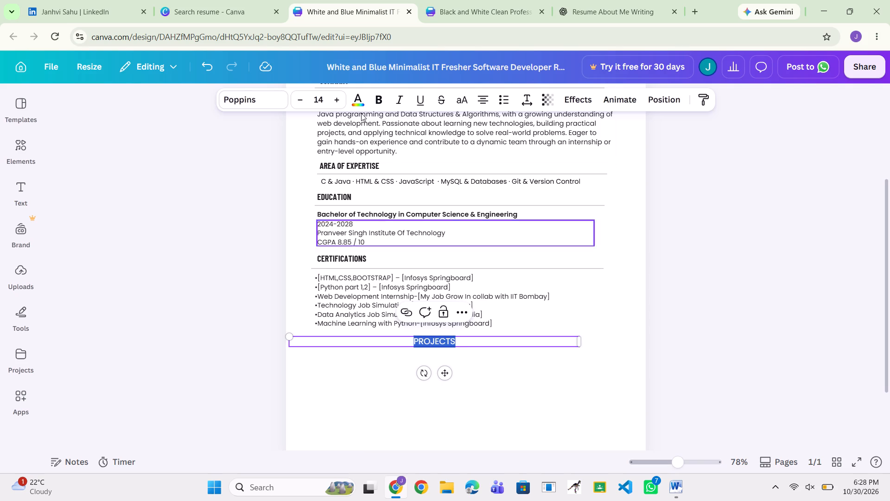
{"action": "left_click", "coordinate": [380, 98]}
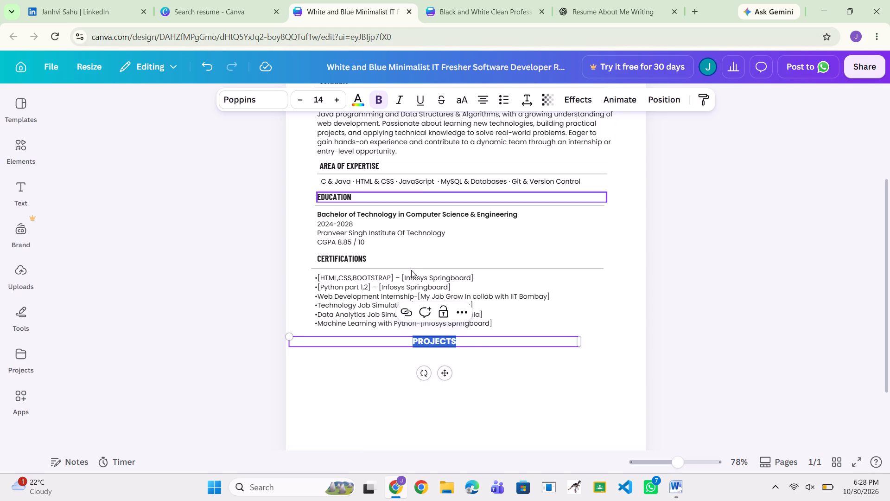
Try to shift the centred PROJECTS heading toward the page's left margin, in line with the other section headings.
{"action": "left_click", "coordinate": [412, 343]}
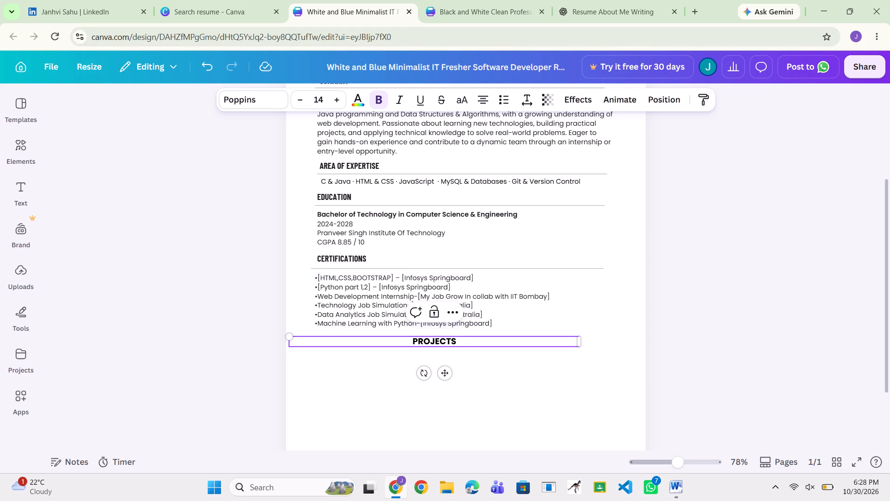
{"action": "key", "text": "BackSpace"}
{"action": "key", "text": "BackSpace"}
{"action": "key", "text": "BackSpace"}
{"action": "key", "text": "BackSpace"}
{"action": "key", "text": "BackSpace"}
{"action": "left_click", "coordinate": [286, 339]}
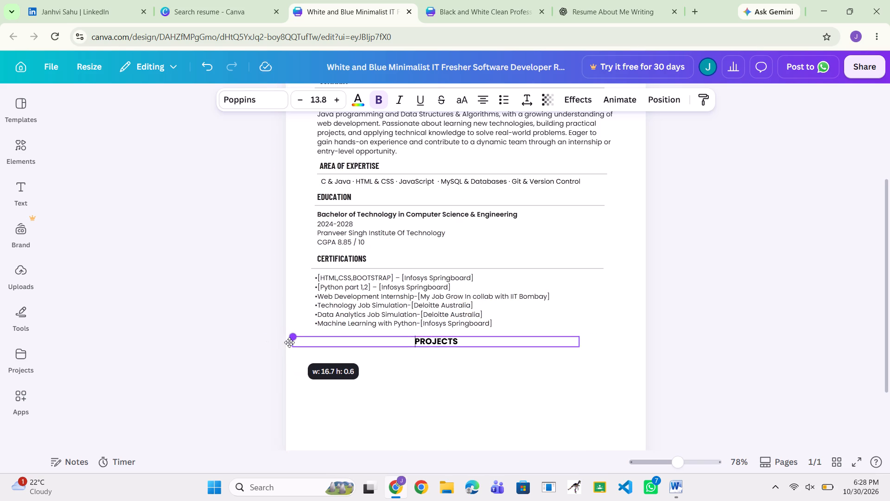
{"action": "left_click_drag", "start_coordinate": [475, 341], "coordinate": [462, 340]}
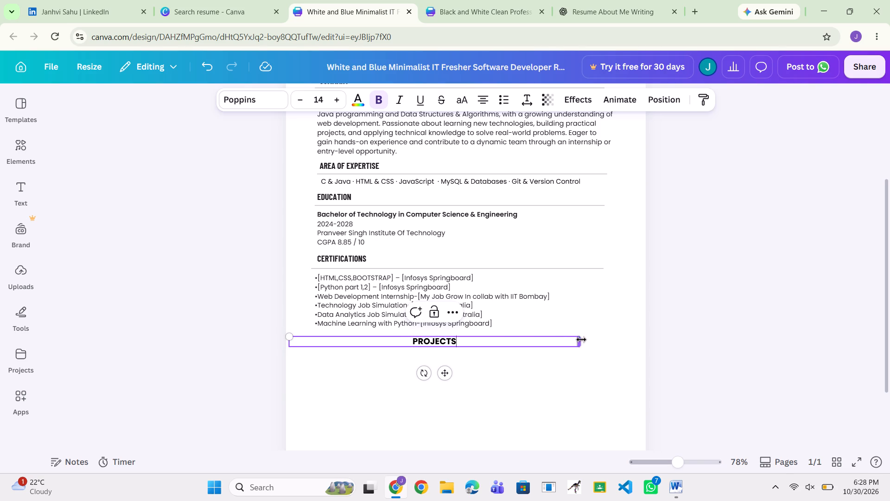
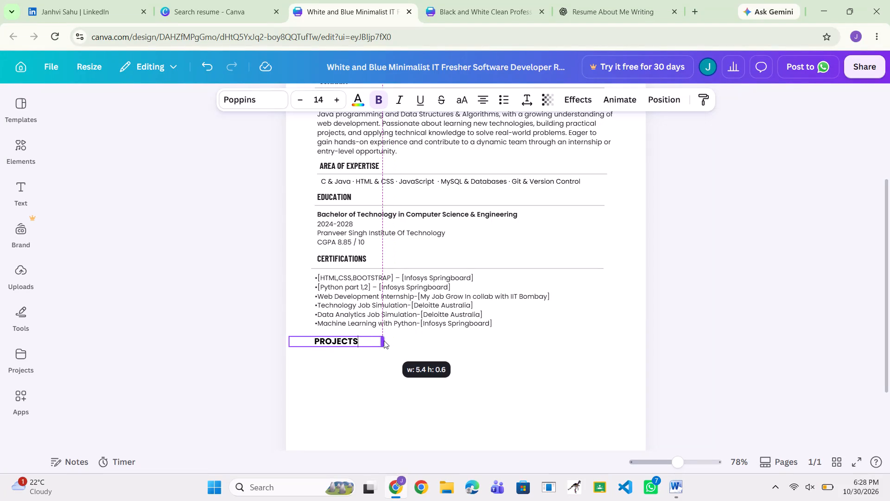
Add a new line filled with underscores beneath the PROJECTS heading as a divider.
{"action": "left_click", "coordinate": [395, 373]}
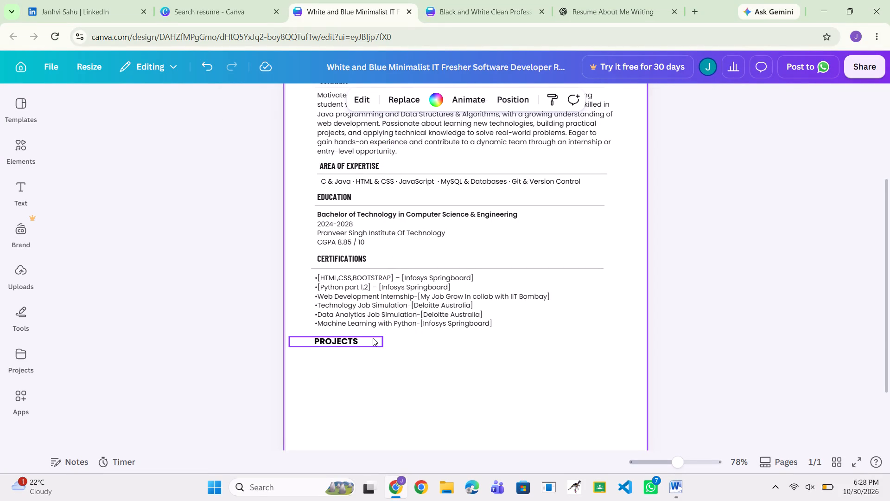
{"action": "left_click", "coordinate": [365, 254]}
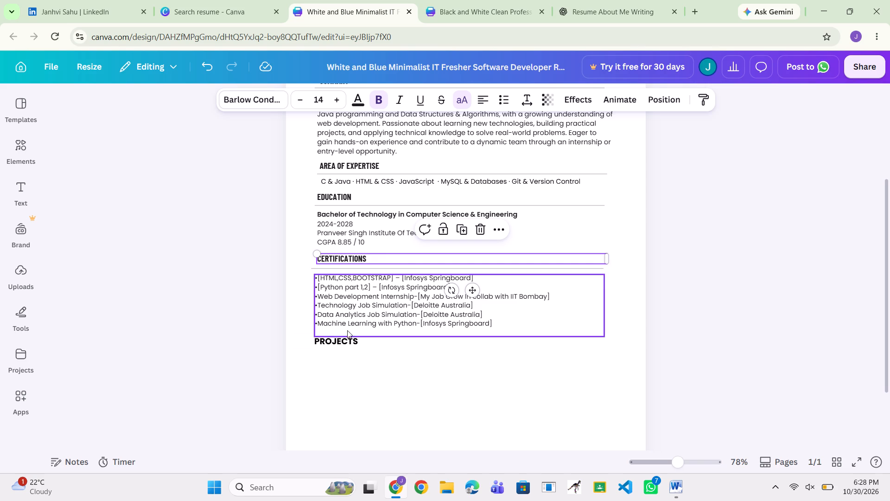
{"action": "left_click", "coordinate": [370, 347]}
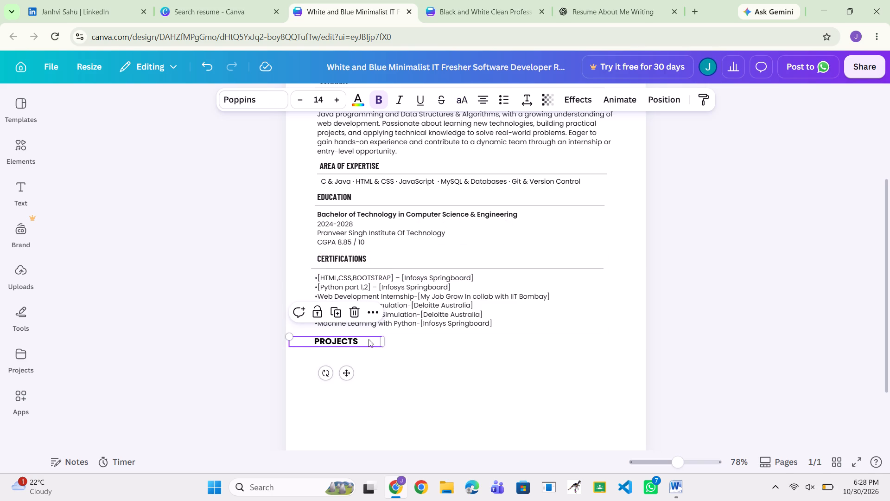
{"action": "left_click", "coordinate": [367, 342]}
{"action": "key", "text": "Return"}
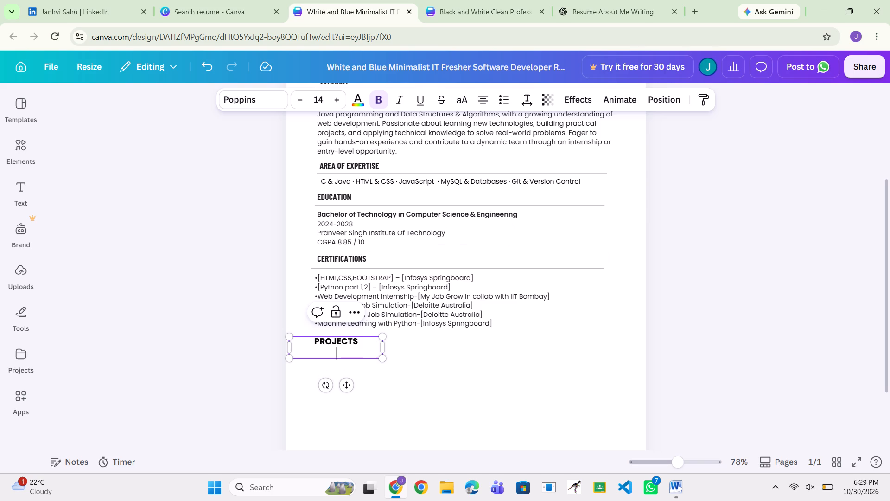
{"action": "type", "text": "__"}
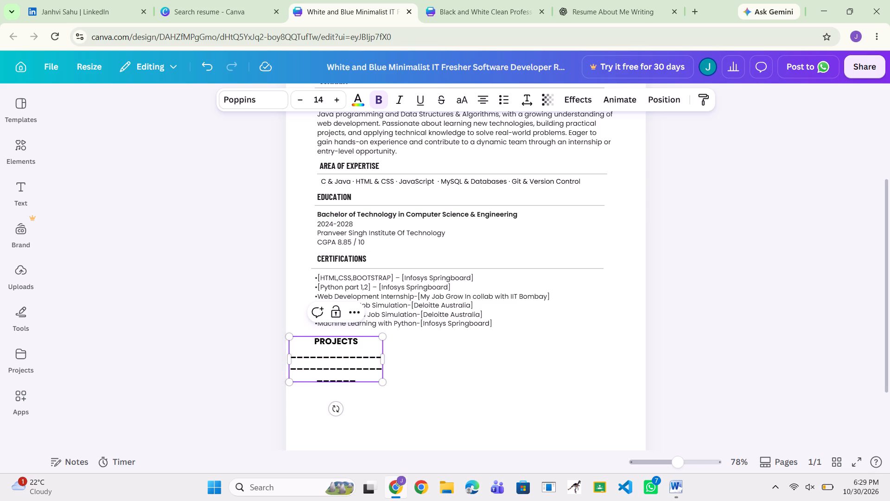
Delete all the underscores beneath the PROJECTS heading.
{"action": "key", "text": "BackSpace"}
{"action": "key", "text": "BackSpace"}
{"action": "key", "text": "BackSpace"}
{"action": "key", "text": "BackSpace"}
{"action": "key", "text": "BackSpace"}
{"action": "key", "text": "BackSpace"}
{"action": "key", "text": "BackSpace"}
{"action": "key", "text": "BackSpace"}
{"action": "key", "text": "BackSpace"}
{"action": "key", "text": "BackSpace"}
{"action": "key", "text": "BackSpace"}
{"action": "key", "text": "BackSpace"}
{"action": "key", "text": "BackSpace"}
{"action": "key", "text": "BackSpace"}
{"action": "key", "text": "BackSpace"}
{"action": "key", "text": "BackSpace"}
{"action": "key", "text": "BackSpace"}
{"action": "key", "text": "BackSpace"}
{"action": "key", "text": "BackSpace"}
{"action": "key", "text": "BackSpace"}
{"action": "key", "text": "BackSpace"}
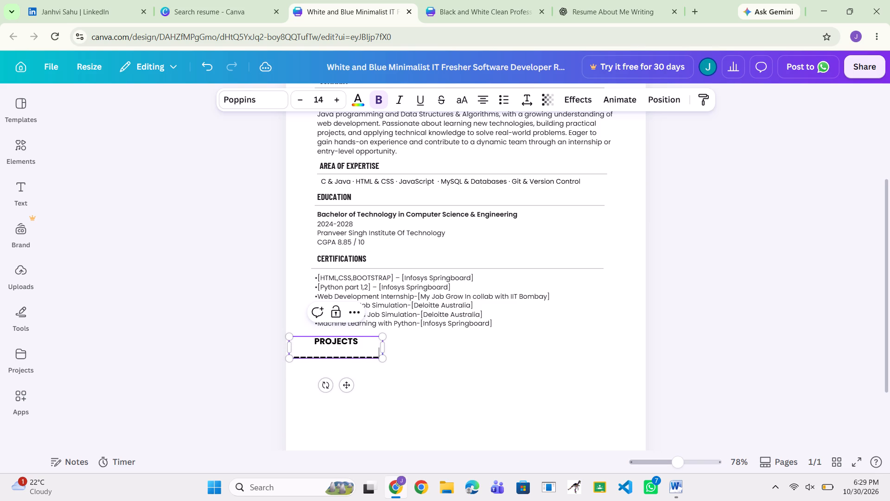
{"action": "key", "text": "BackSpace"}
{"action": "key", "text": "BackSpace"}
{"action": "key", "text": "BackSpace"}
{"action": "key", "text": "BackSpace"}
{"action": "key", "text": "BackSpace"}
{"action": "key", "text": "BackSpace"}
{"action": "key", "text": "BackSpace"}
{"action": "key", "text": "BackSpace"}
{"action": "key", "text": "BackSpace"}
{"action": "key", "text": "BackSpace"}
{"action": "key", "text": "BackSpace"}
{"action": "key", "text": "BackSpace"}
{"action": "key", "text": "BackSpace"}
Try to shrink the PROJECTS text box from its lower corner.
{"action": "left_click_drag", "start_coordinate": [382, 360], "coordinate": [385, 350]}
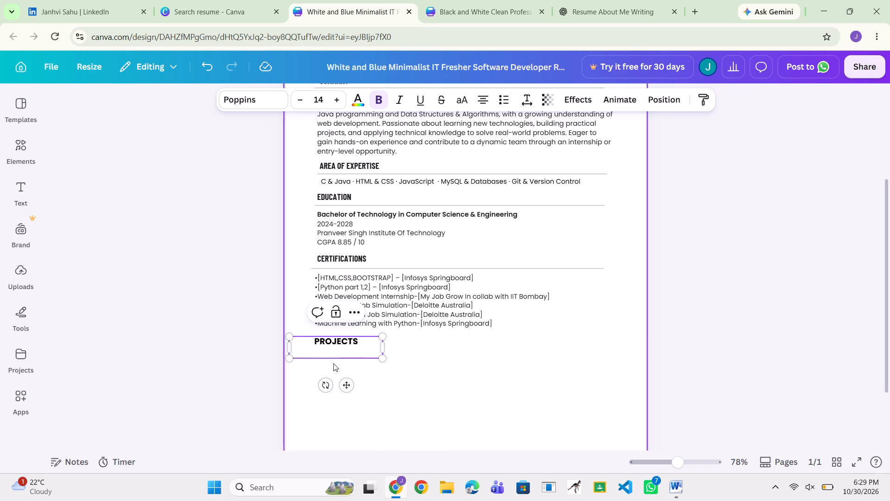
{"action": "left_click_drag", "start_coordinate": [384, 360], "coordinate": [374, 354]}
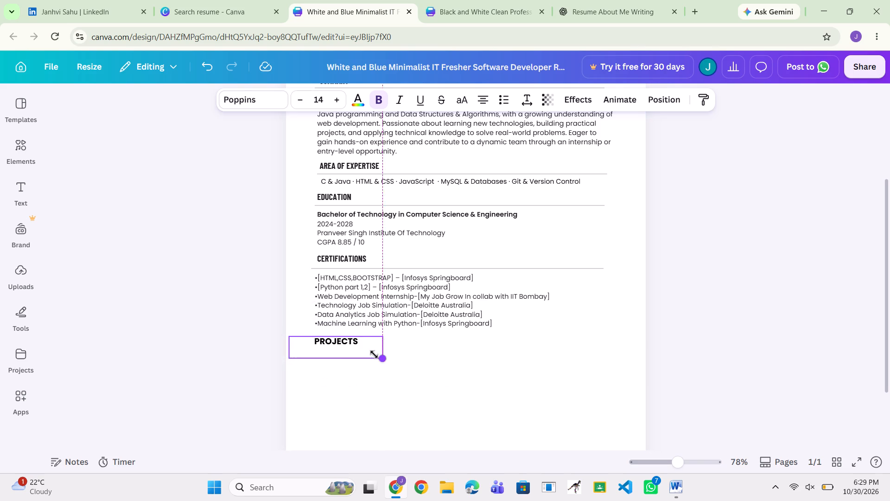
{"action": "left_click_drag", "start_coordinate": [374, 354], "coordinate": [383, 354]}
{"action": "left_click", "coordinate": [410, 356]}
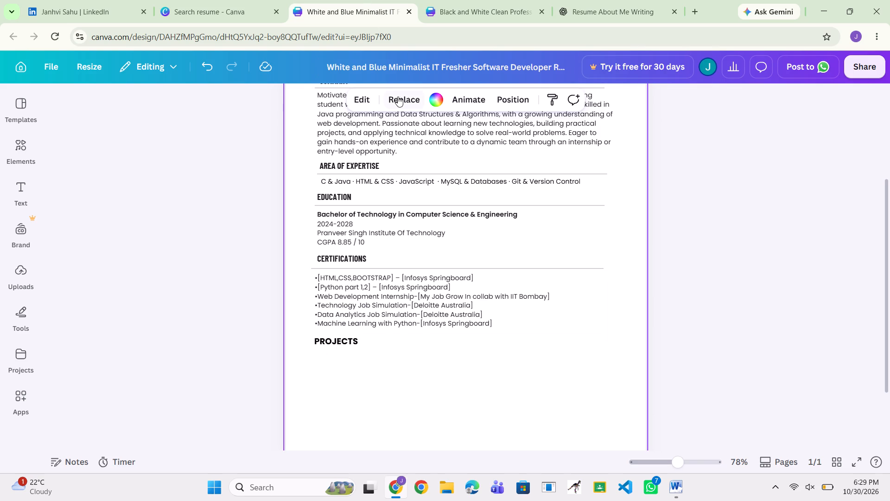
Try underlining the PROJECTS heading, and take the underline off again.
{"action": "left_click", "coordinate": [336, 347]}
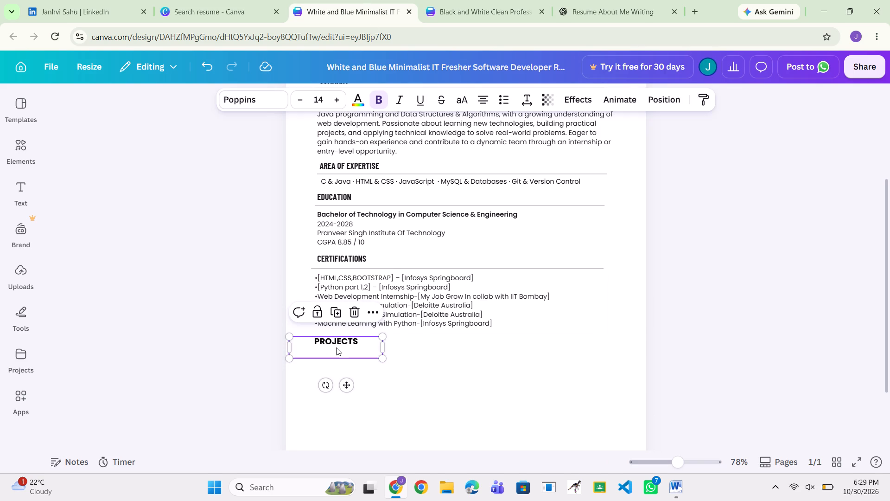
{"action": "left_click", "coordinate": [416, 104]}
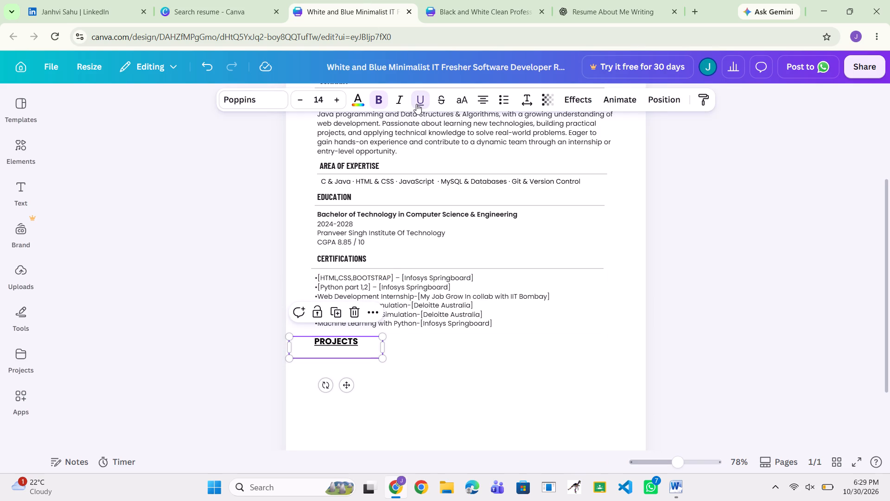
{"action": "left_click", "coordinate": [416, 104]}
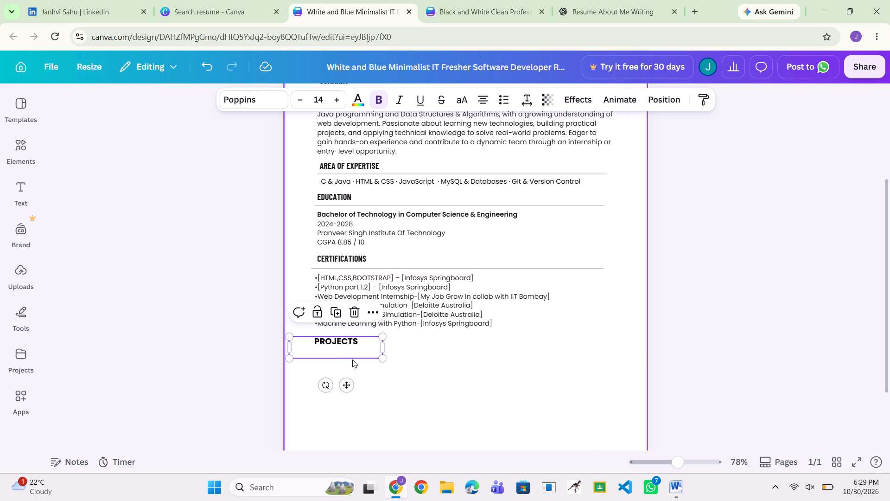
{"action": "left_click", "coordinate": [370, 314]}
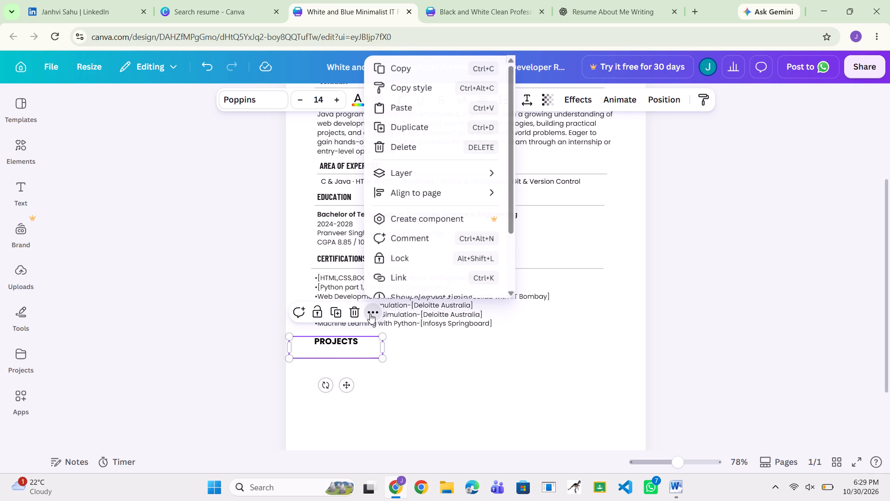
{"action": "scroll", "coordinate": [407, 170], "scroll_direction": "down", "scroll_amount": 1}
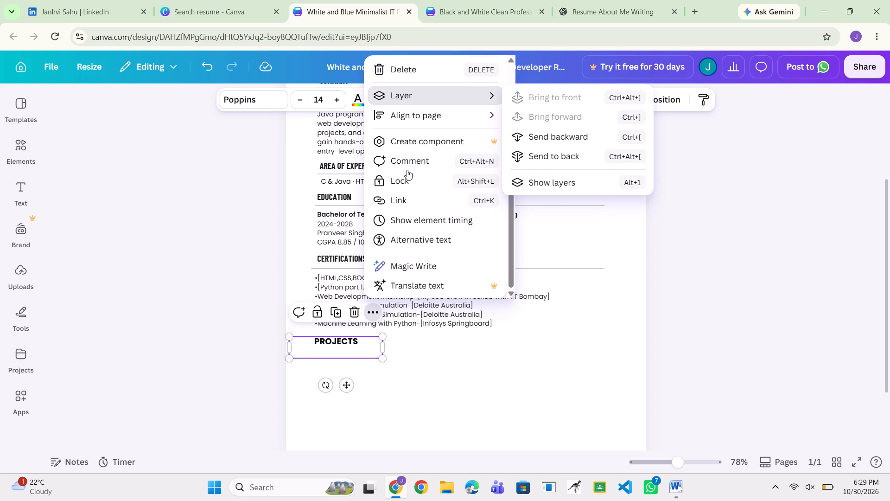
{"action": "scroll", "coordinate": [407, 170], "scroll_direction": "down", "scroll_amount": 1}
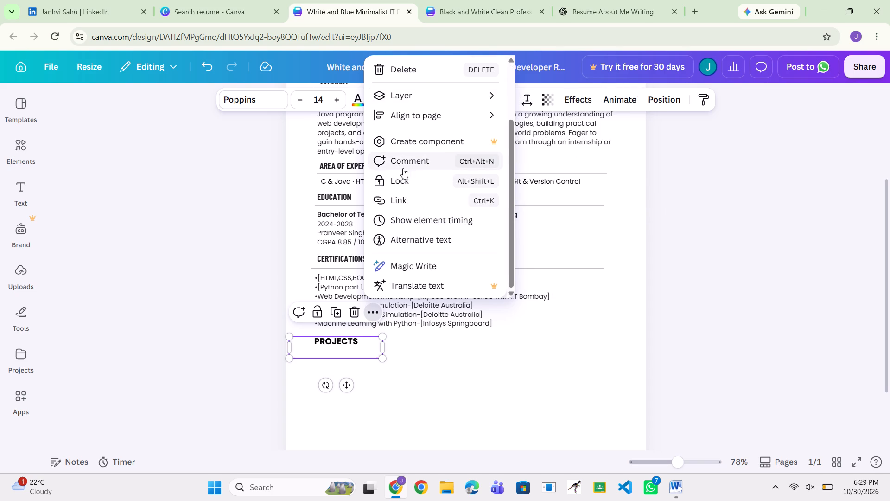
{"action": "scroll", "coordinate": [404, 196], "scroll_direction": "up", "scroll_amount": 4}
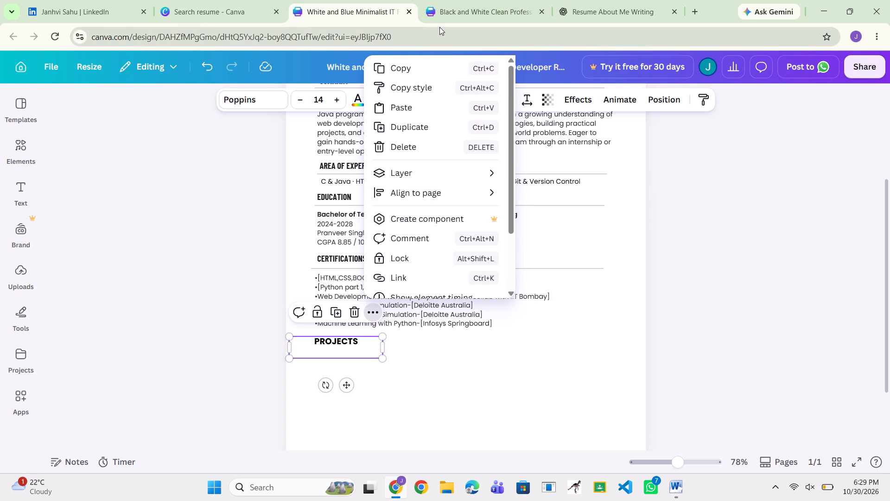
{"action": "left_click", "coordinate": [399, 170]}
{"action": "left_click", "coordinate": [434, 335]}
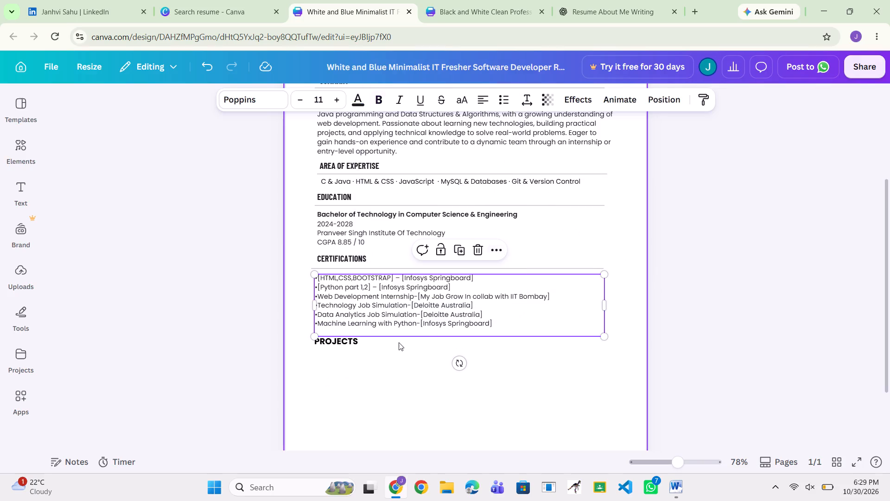
Paste the copied Projects text with the fake mail detection entry onto the resume page as a new text block.
{"action": "left_click", "coordinate": [395, 344]}
{"action": "scroll", "coordinate": [378, 367], "scroll_direction": "down", "scroll_amount": 1}
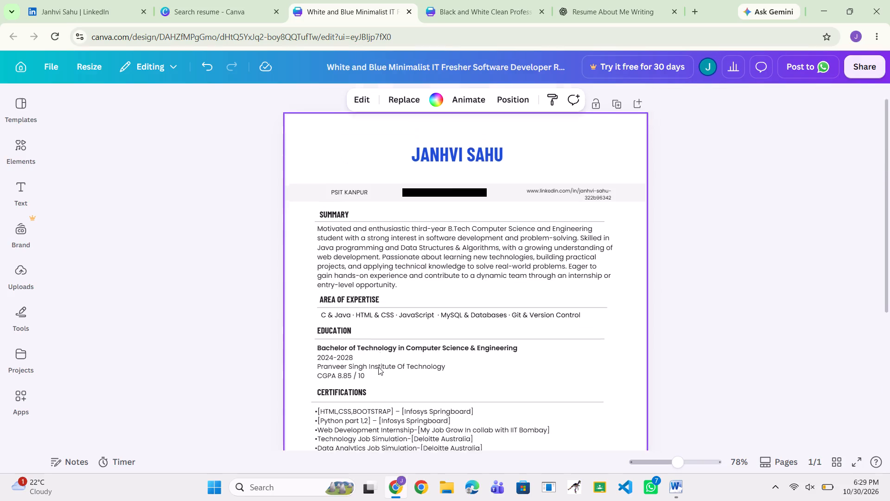
{"action": "scroll", "coordinate": [378, 367], "scroll_direction": "down", "scroll_amount": 2}
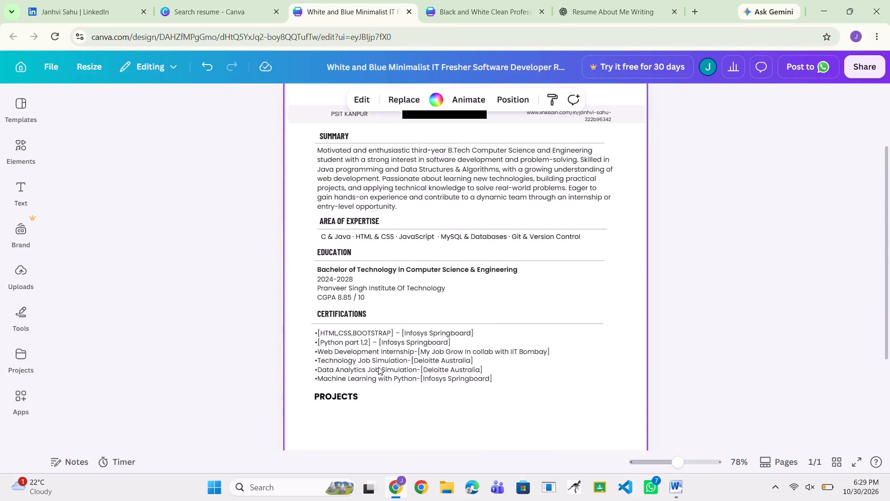
{"action": "scroll", "coordinate": [378, 367], "scroll_direction": "down", "scroll_amount": 1}
{"action": "left_click", "coordinate": [340, 362]}
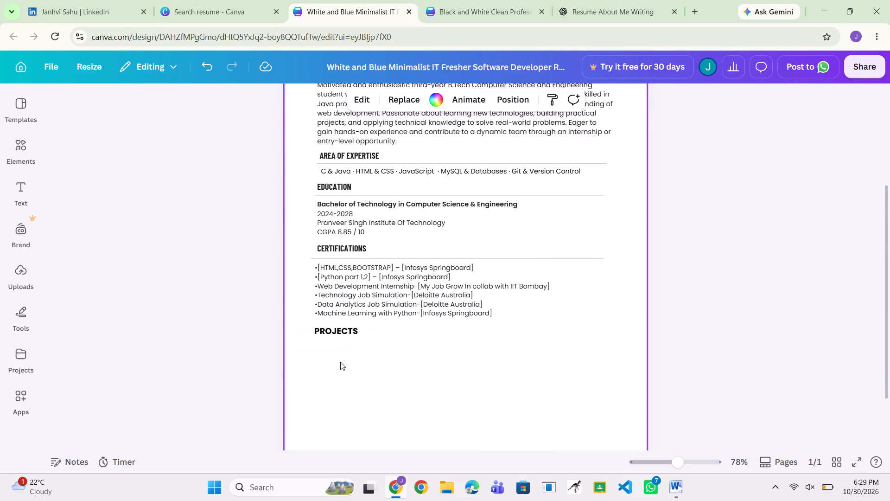
{"action": "left_click", "coordinate": [348, 355]}
{"action": "key", "text": "ctrl+v"}
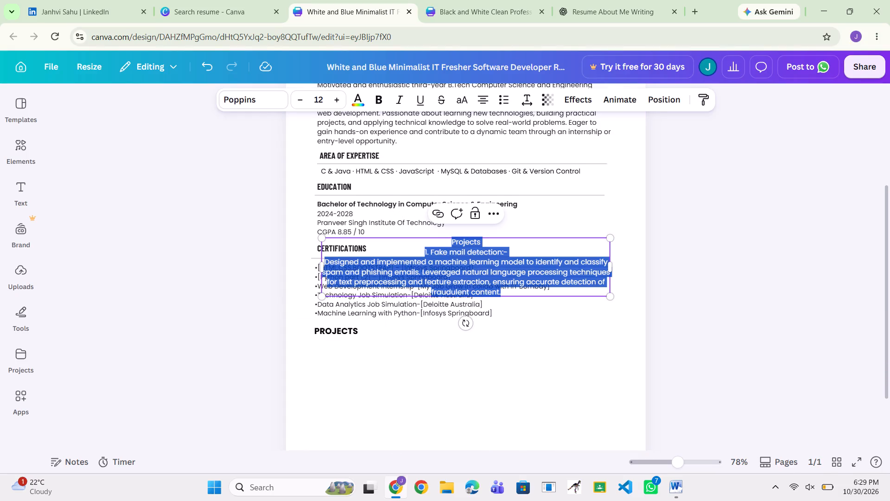
Move the pasted project text block directly beneath the PROJECTS heading.
{"action": "left_click_drag", "start_coordinate": [497, 244], "coordinate": [484, 305]}
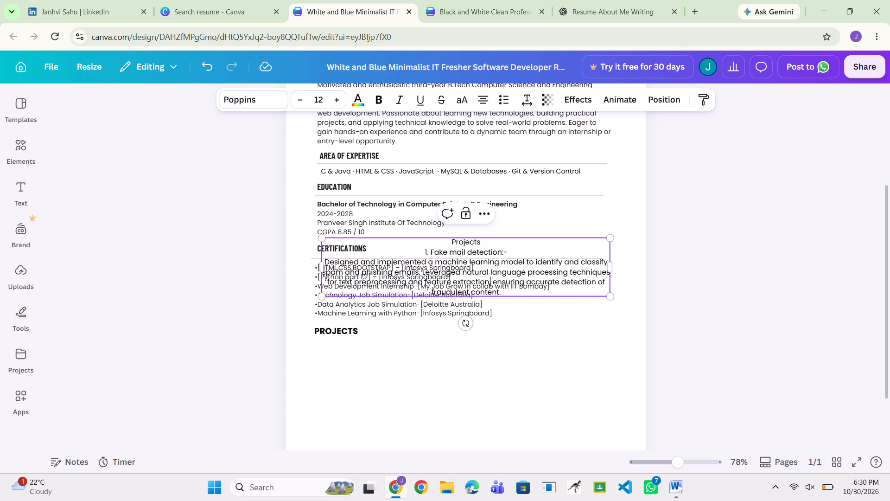
{"action": "left_click_drag", "start_coordinate": [563, 299], "coordinate": [540, 390]}
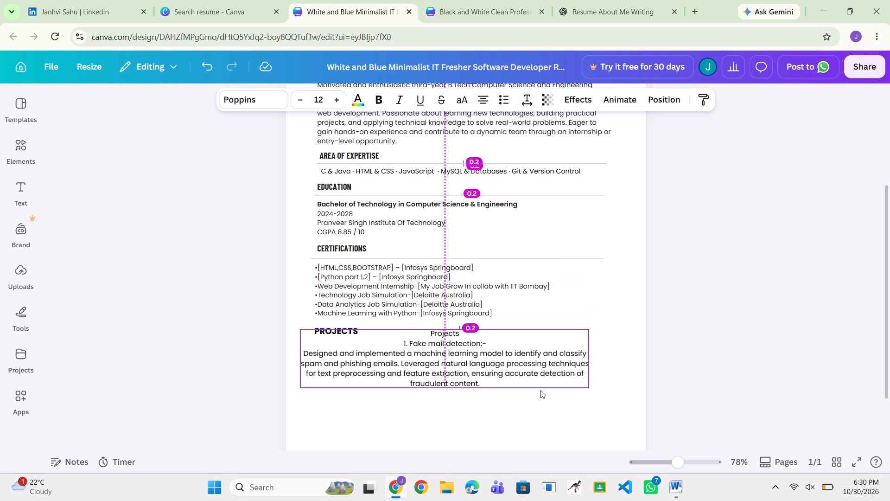
{"action": "left_click_drag", "start_coordinate": [540, 390], "coordinate": [539, 393]}
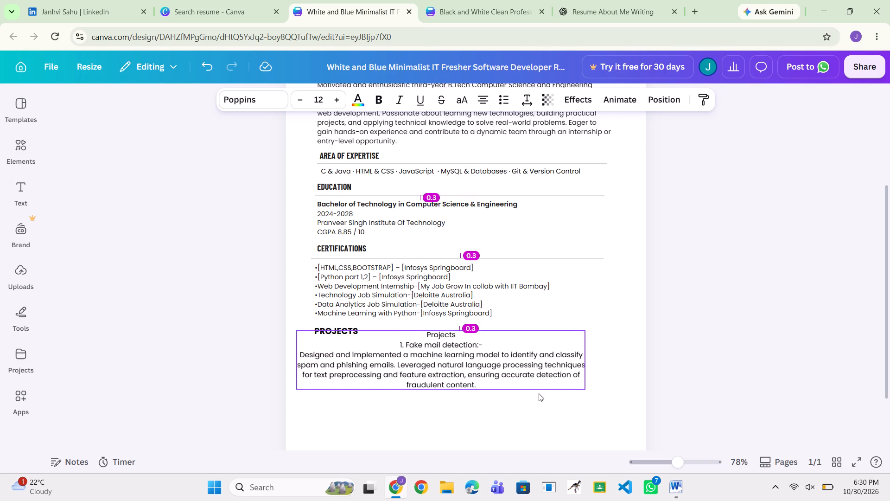
{"action": "left_click_drag", "start_coordinate": [539, 393], "coordinate": [540, 398]}
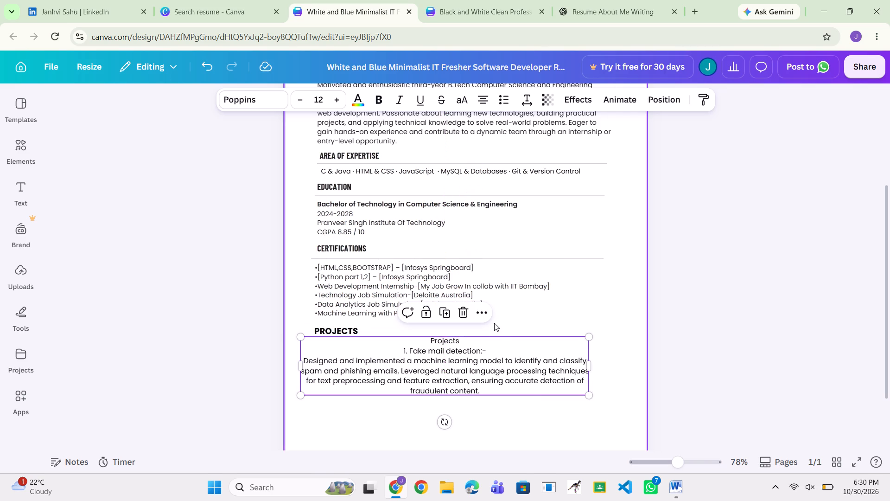
Delete the Projects title and the "1. Fake mail detection:-" line from the pasted block, keeping the description paragraph.
{"action": "left_click", "coordinate": [488, 351]}
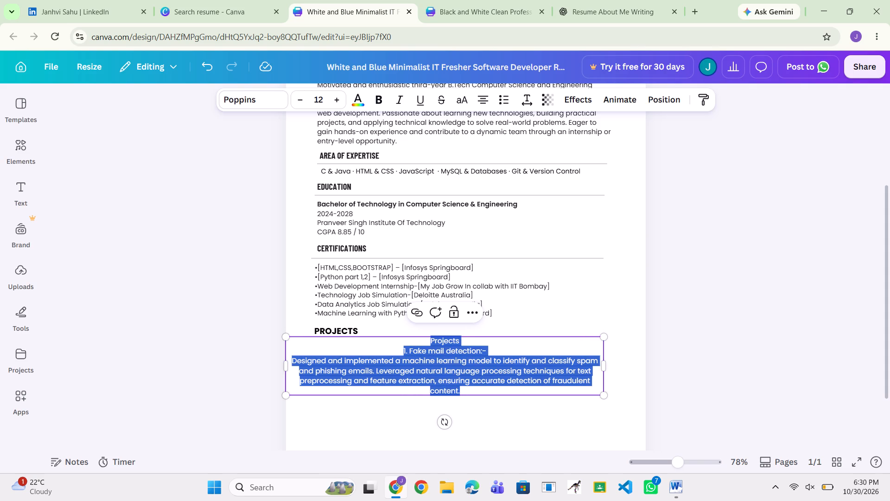
{"action": "left_click", "coordinate": [489, 349]}
{"action": "key", "text": "BackSpace"}
{"action": "key", "text": "BackSpace"}
{"action": "key", "text": "BackSpace"}
{"action": "key", "text": "BackSpace"}
{"action": "key", "text": "BackSpace"}
{"action": "key", "text": "BackSpace"}
{"action": "key", "text": "BackSpace"}
{"action": "key", "text": "BackSpace"}
{"action": "key", "text": "BackSpace"}
{"action": "key", "text": "BackSpace"}
{"action": "key", "text": "BackSpace"}
{"action": "key", "text": "BackSpace"}
{"action": "key", "text": "BackSpace"}
{"action": "key", "text": "BackSpace"}
{"action": "key", "text": "BackSpace"}
{"action": "key", "text": "BackSpace"}
{"action": "key", "text": "BackSpace"}
{"action": "key", "text": "BackSpace"}
{"action": "key", "text": "BackSpace"}
{"action": "key", "text": "BackSpace"}
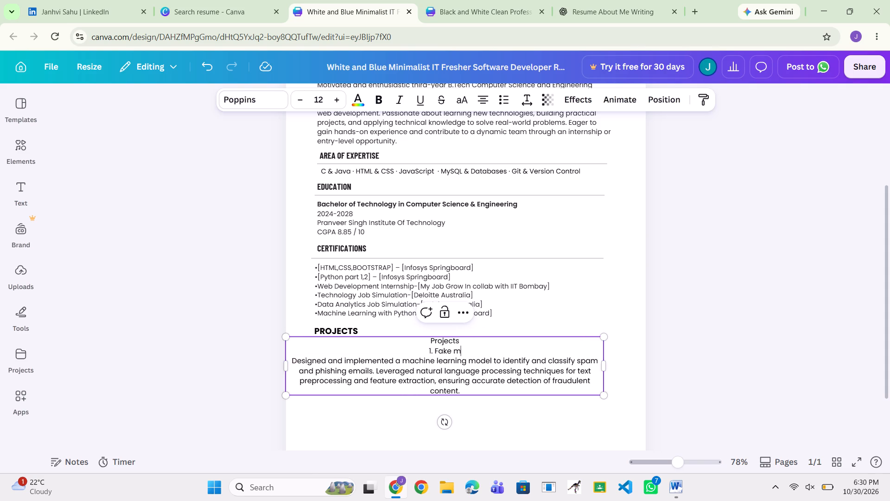
{"action": "key", "text": "BackSpace"}
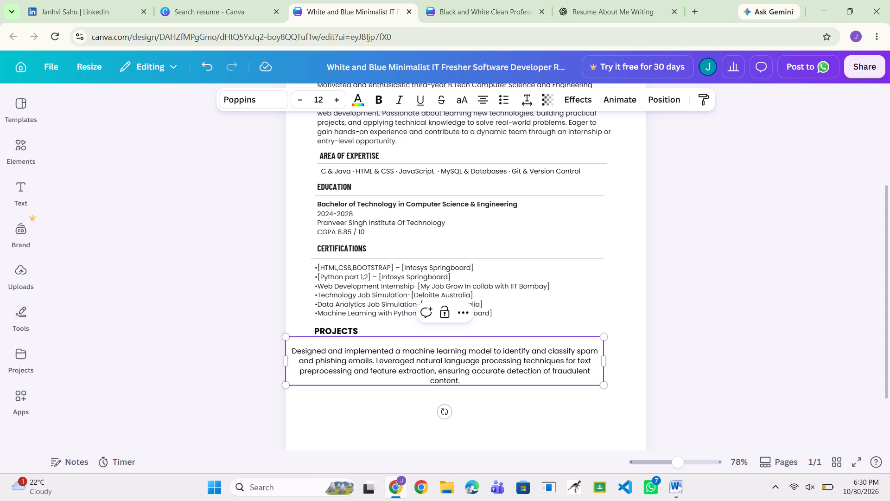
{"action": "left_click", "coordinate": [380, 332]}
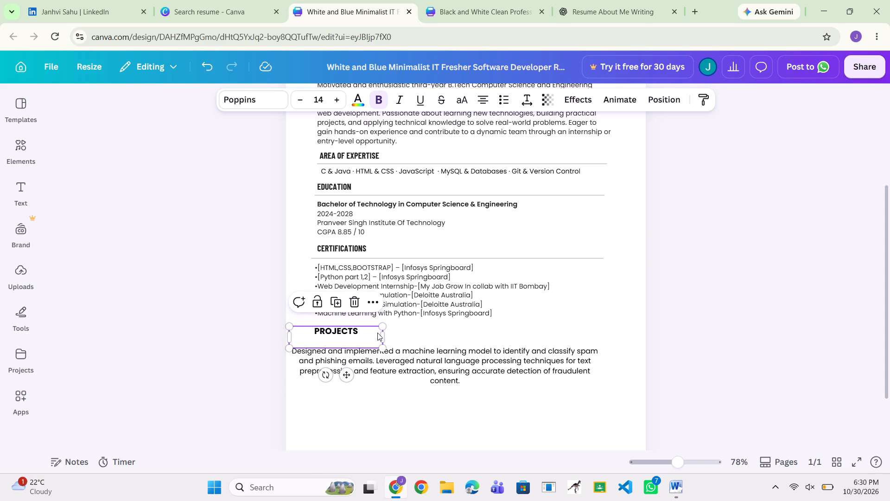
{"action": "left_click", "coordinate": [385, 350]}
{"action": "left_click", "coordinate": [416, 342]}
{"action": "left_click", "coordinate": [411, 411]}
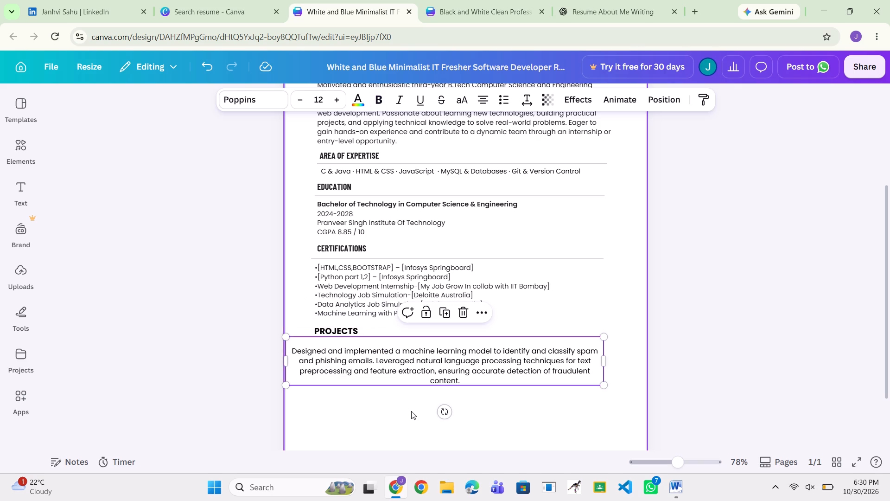
Join "fraudulent" and "content." into one unbroken word at the end of the project description.
{"action": "left_click", "coordinate": [432, 383]}
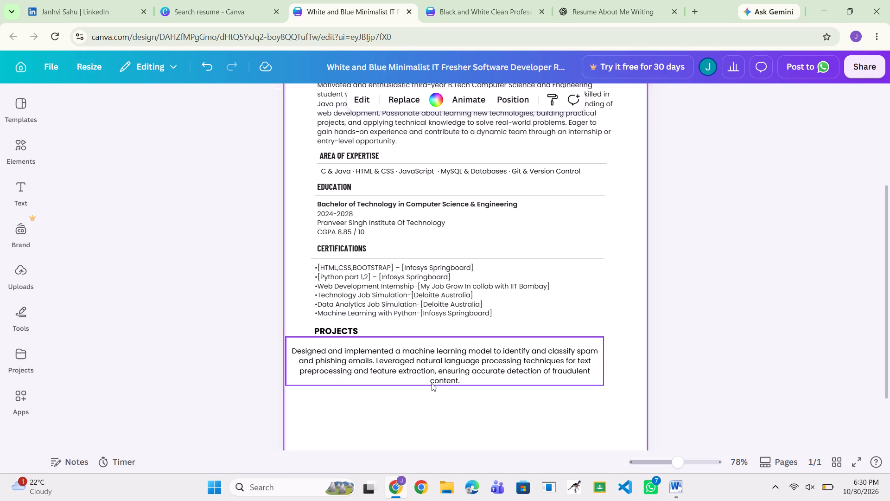
{"action": "left_click", "coordinate": [432, 376]}
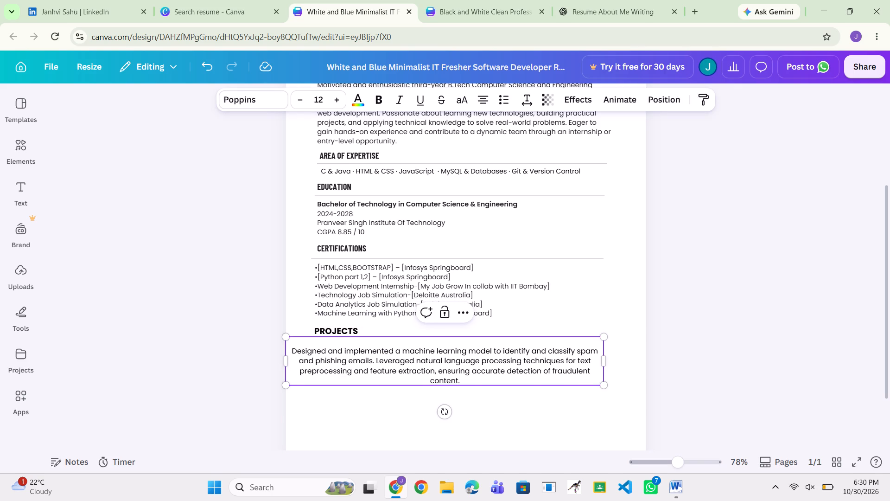
{"action": "key", "text": "BackSpace"}
{"action": "key", "text": "BackSpace"}
{"action": "key", "text": "BackSpace"}
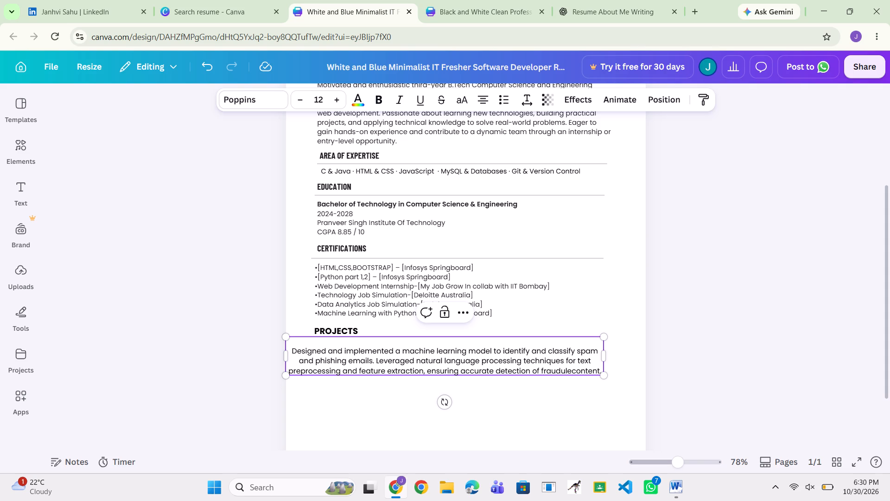
{"action": "key", "text": "ctrl+z"}
{"action": "key", "text": "BackSpace"}
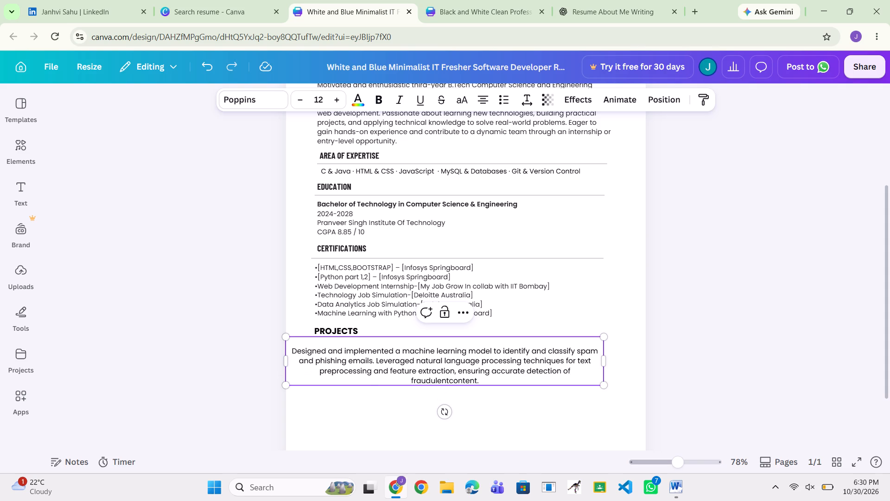
{"action": "key", "text": "BackSpace"}
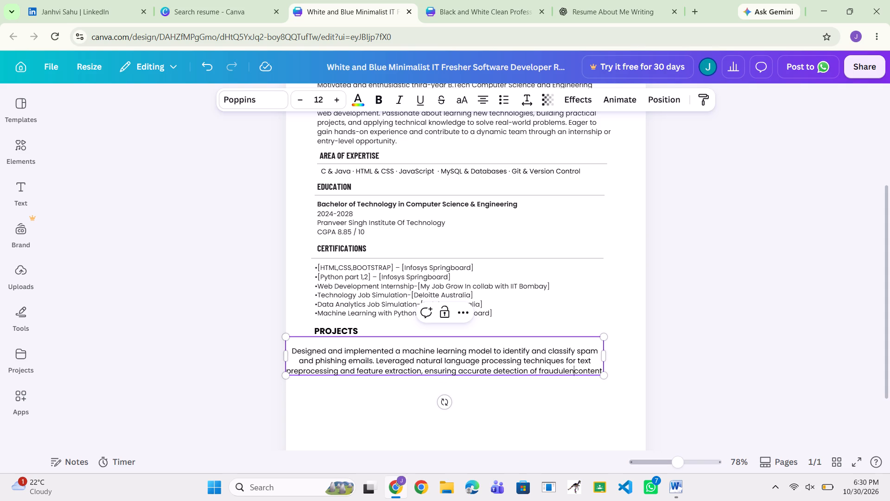
{"action": "key", "text": "t"}
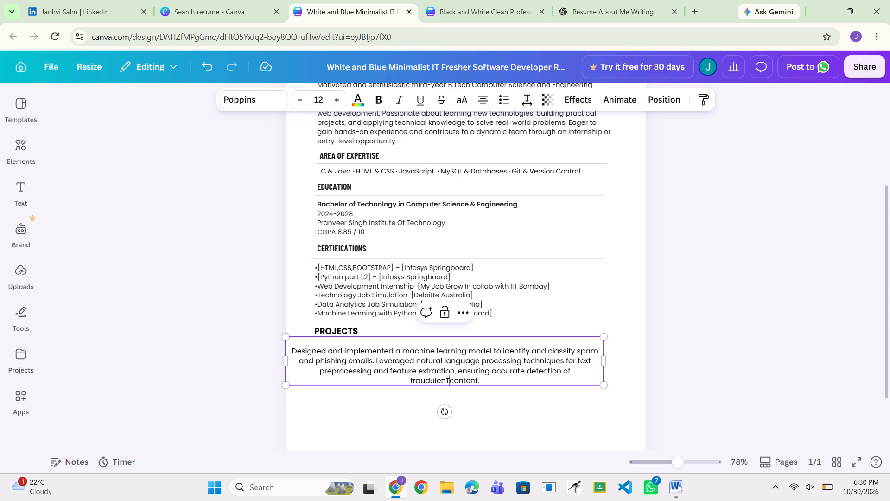
{"action": "key", "text": "BackSpace"}
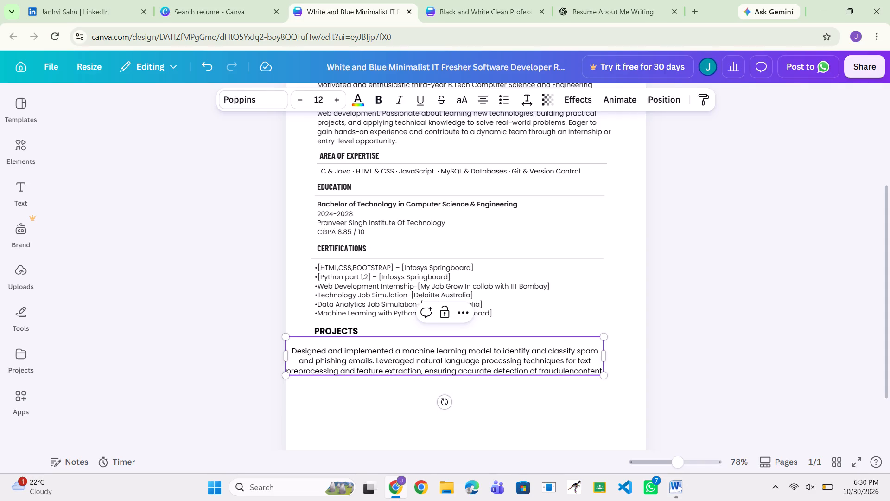
{"action": "key", "text": "t"}
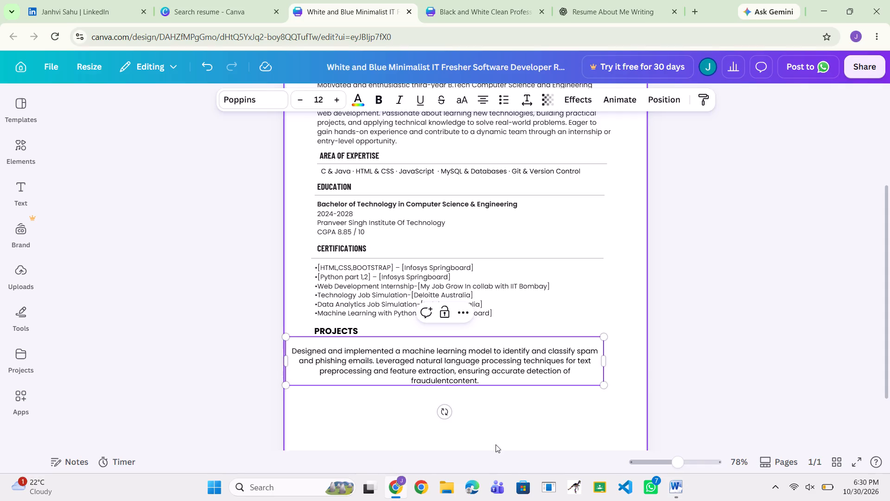
{"action": "left_click", "coordinate": [341, 430]}
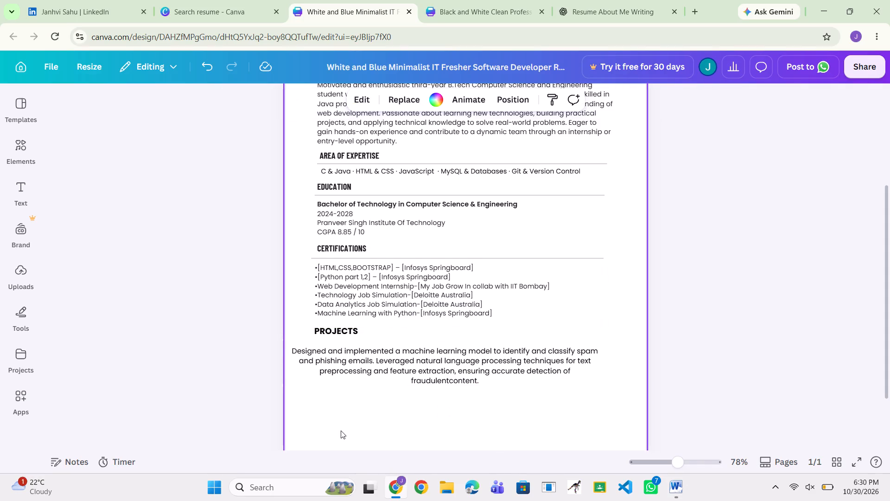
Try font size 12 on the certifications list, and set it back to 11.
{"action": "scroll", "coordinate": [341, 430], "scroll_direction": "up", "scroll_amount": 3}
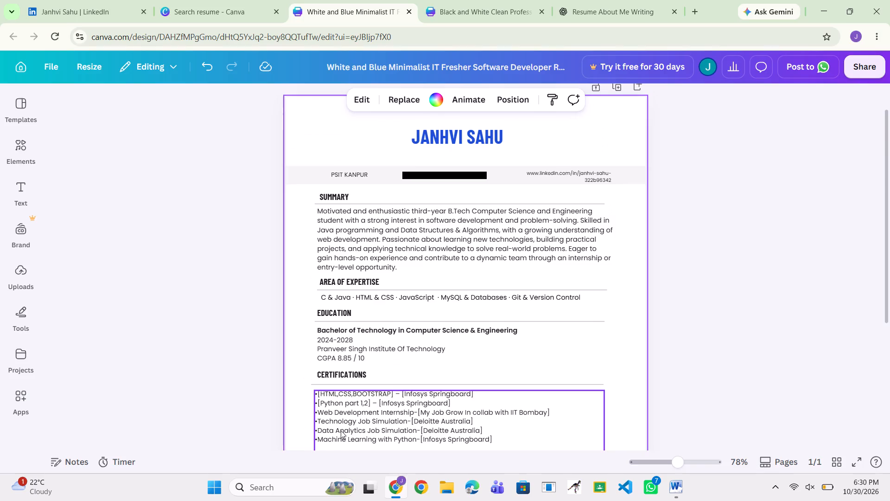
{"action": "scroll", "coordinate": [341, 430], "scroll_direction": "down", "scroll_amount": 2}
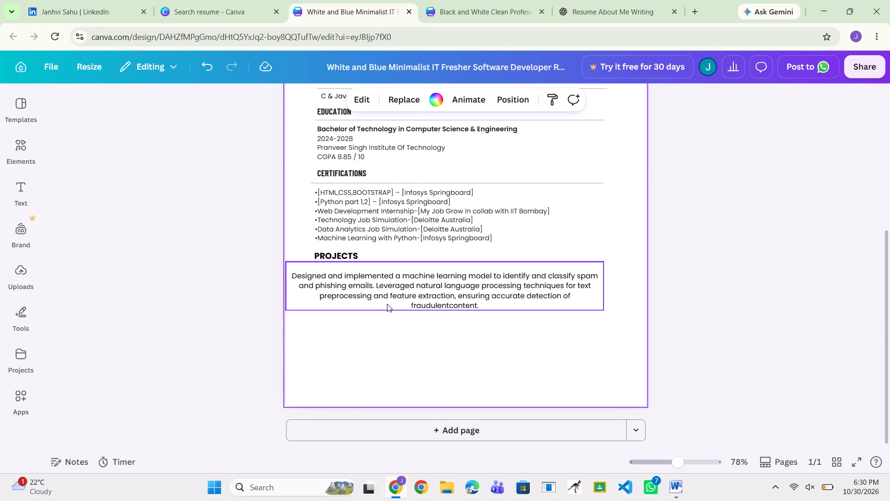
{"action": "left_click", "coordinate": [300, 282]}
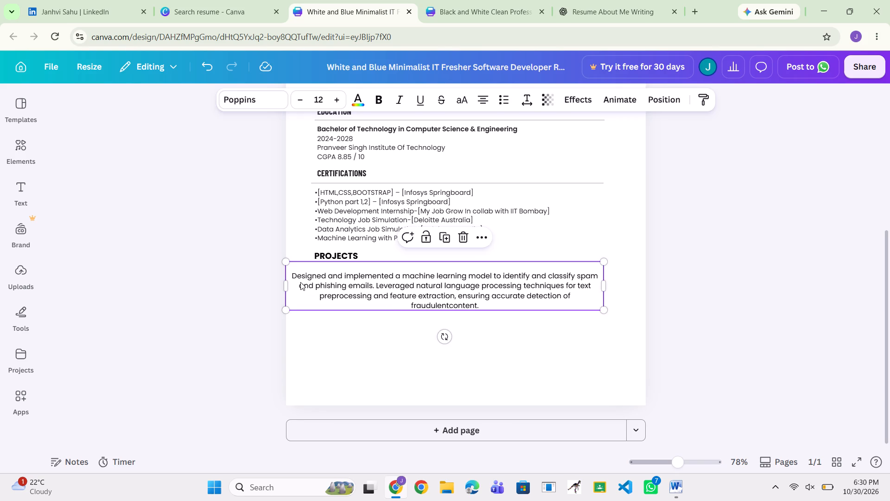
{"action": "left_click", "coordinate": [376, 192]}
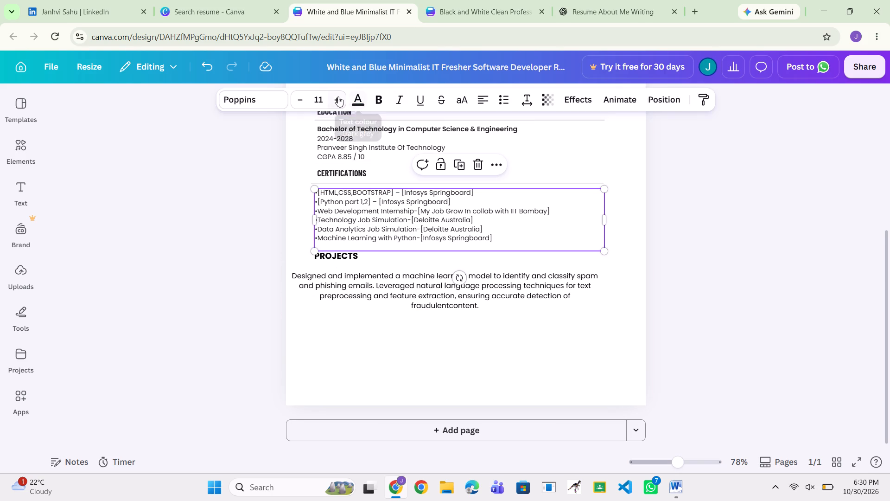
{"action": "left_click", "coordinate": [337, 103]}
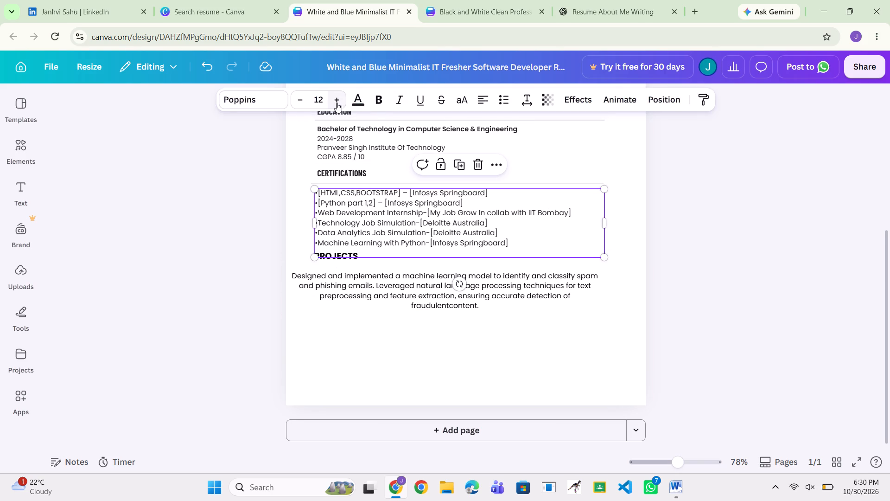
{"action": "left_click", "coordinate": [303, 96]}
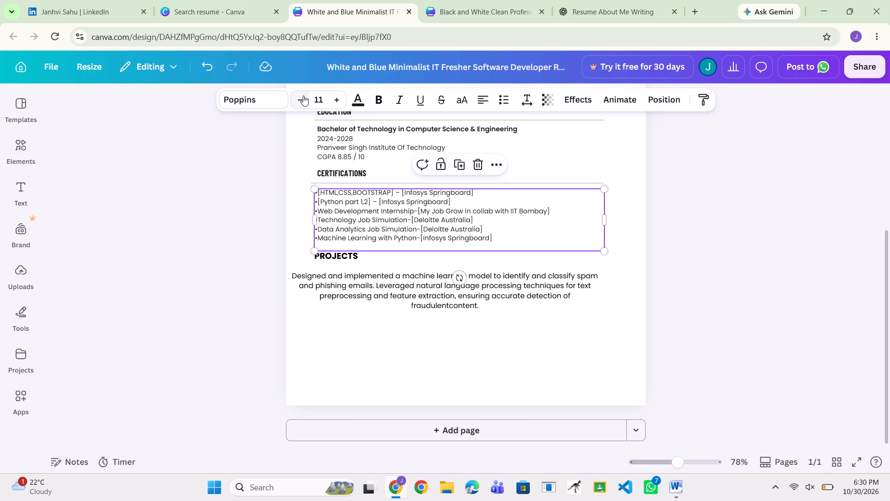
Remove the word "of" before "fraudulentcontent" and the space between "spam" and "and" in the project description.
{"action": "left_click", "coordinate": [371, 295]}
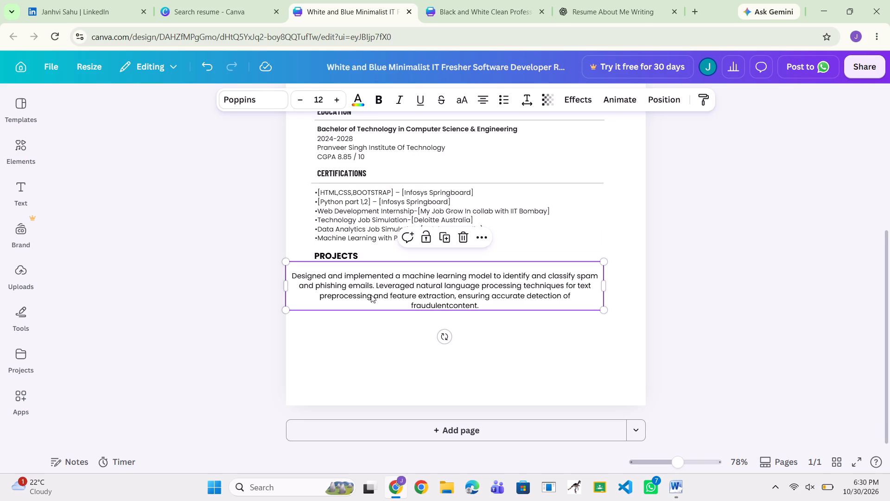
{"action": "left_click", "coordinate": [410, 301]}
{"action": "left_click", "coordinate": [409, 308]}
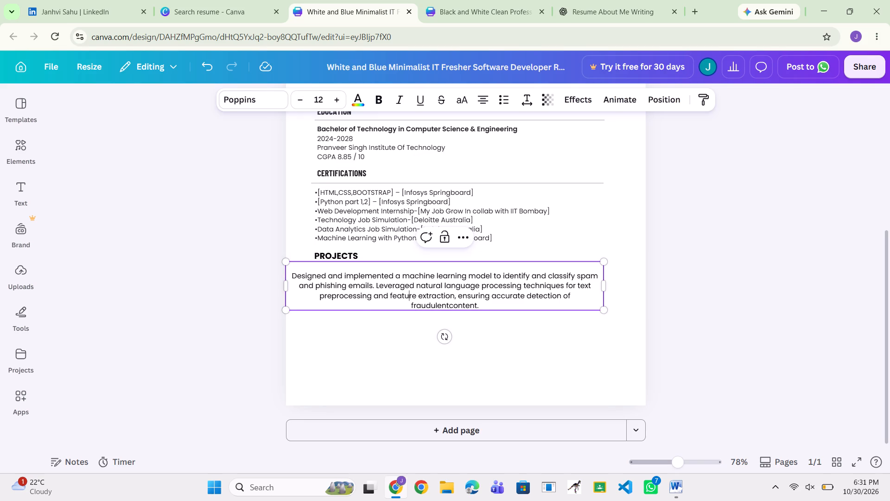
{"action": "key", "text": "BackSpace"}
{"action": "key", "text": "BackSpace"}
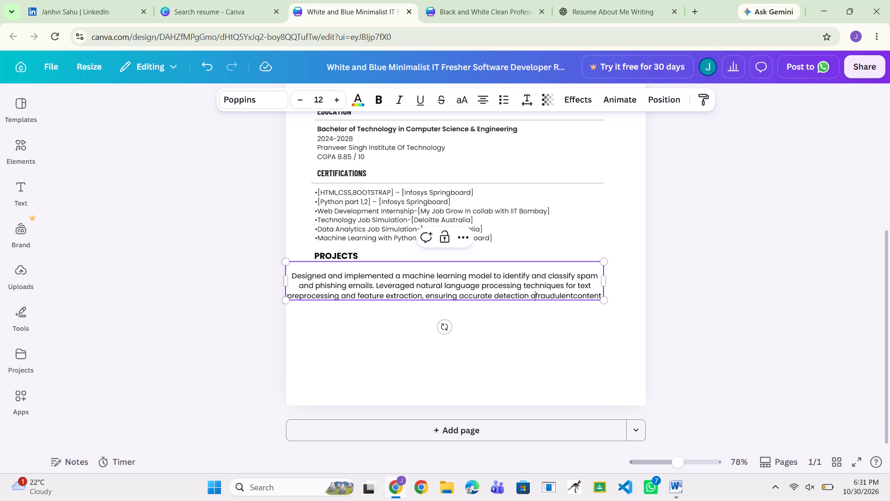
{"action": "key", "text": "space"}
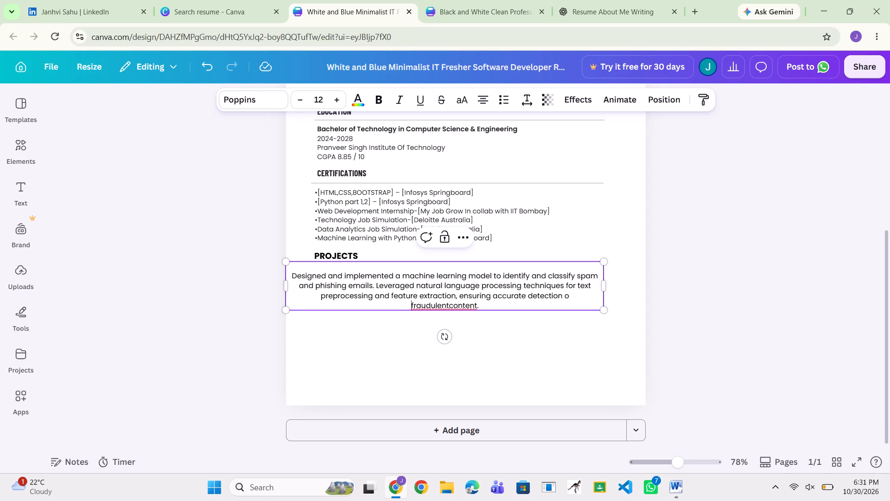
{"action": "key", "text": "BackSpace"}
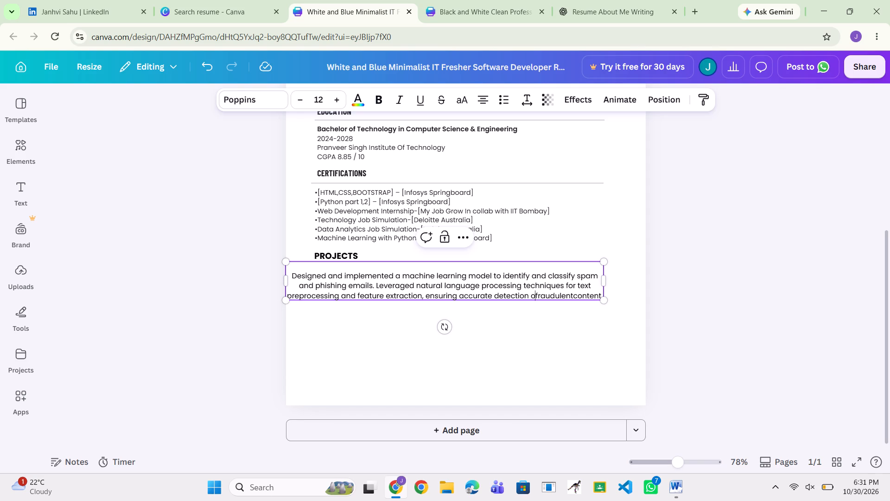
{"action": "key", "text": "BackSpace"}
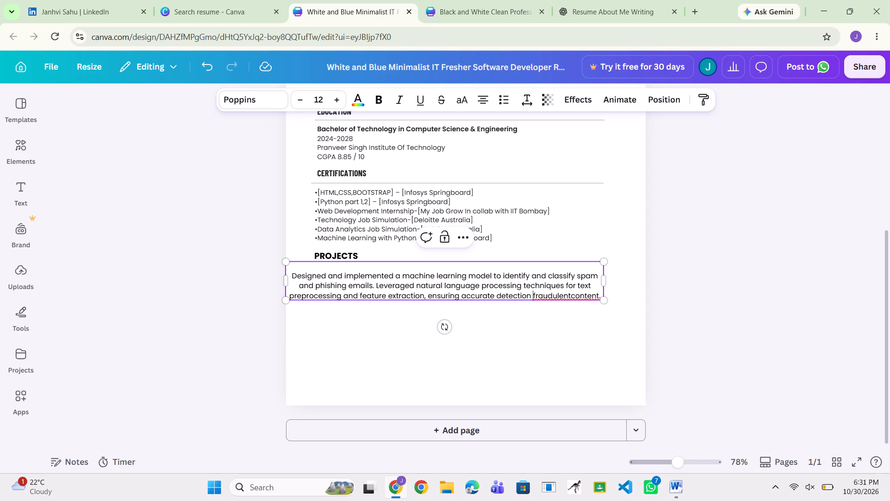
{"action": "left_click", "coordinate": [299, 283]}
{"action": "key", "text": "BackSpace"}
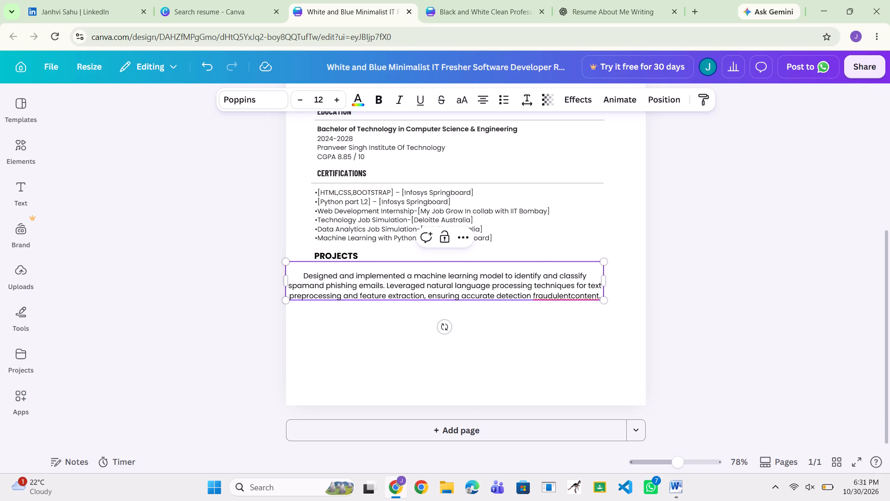
Delete the empty line above the project description so the paragraph starts at the top of its text block.
{"action": "left_click", "coordinate": [303, 275]}
{"action": "key", "text": "BackSpace"}
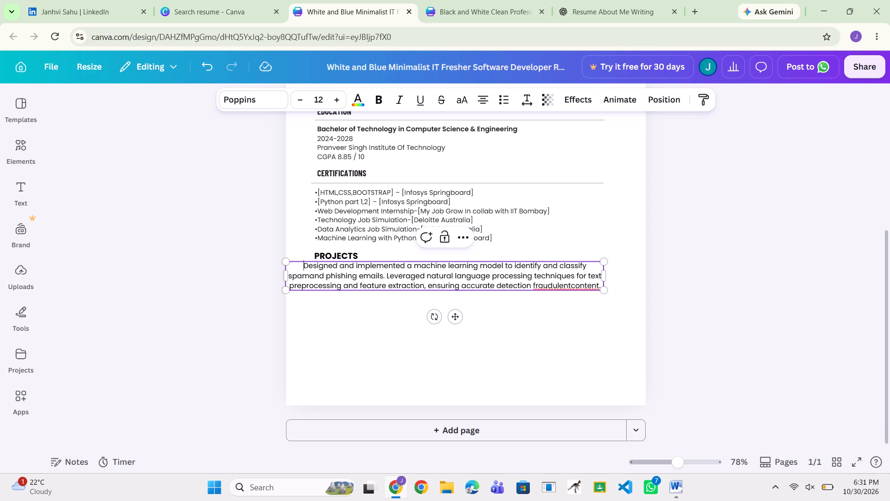
{"action": "key", "text": "BackSpace"}
{"action": "key", "text": "BackSpace"}
{"action": "key", "text": "BackSpace"}
Widen the project description's text block to nearly the page's right edge.
{"action": "left_click_drag", "start_coordinate": [604, 276], "coordinate": [666, 281]}
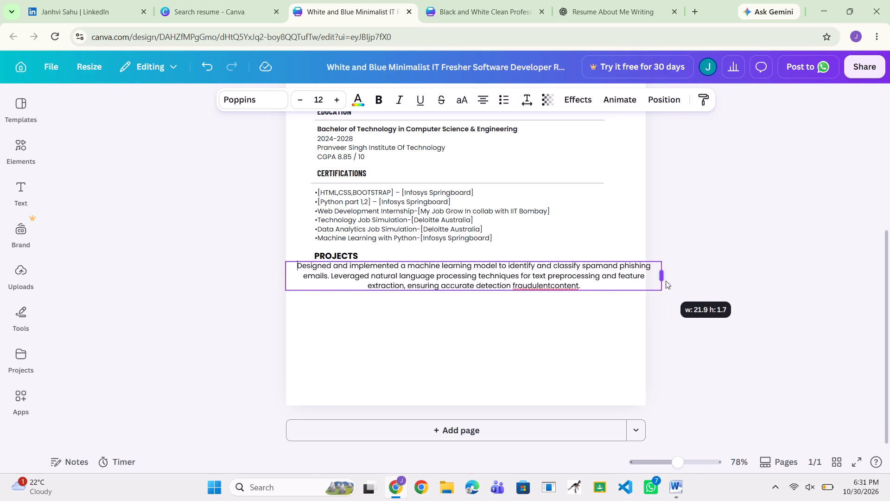
{"action": "left_click_drag", "start_coordinate": [666, 281], "coordinate": [641, 279]}
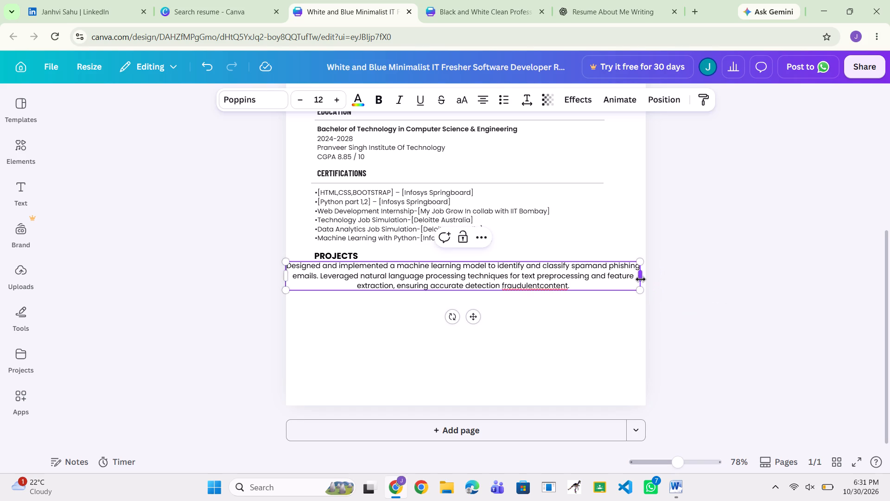
Reinsert "of" before "fraudulentcontent" and the space between "spam" and "and" in the project description.
{"action": "left_click", "coordinate": [503, 286]}
{"action": "type", "text": "of"}
{"action": "key", "text": "space"}
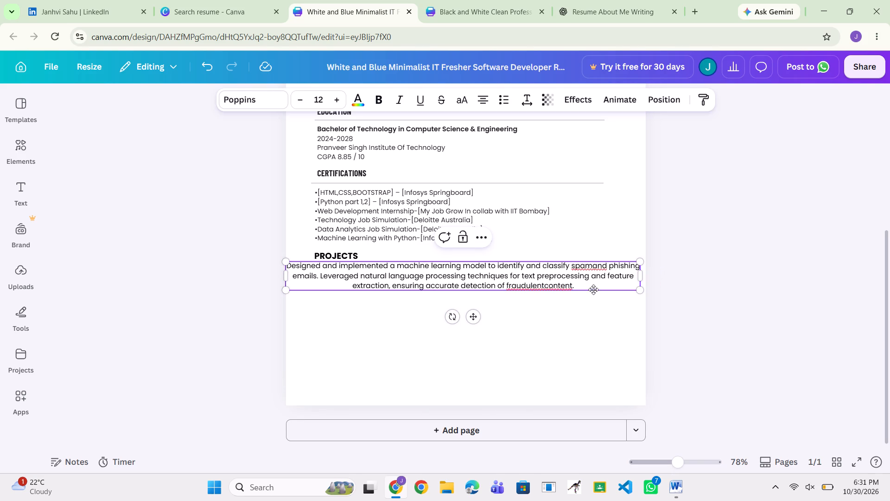
{"action": "left_click", "coordinate": [591, 267]}
{"action": "key", "text": "space"}
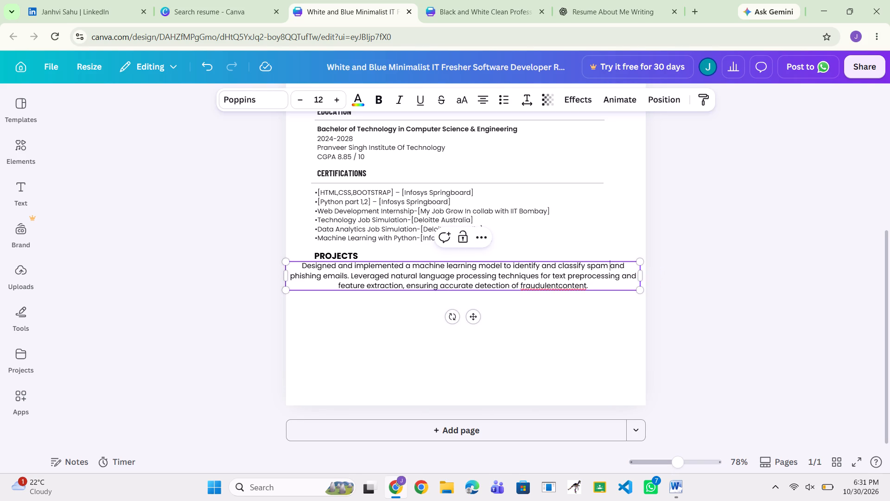
{"action": "left_click", "coordinate": [608, 335]}
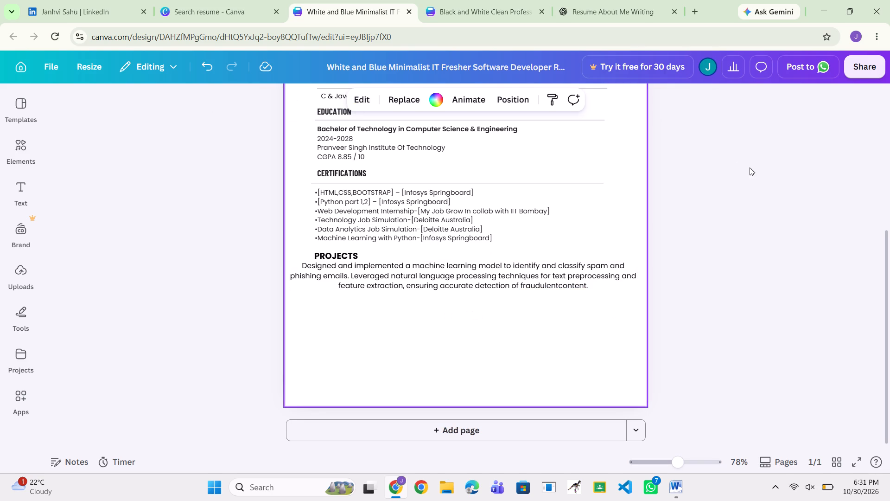
Add an empty line after the PROJECTS heading within its text block.
{"action": "left_click", "coordinate": [394, 256]}
{"action": "left_click", "coordinate": [351, 252]}
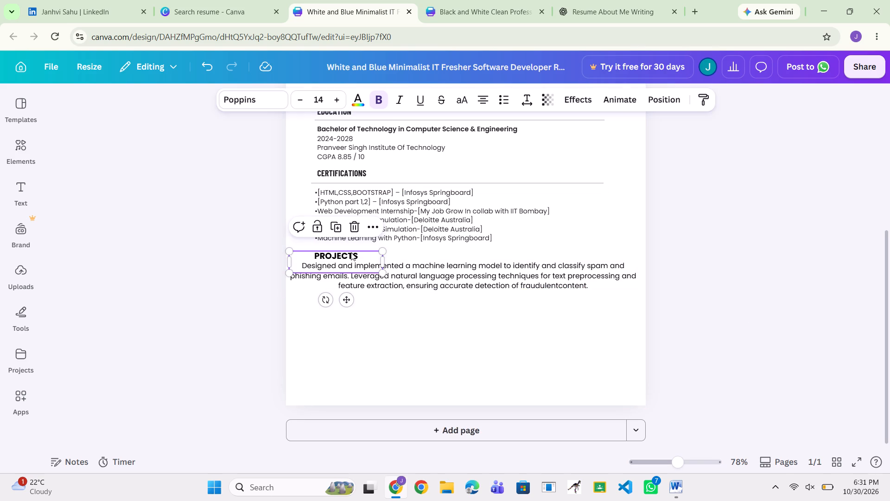
{"action": "left_click", "coordinate": [367, 258]}
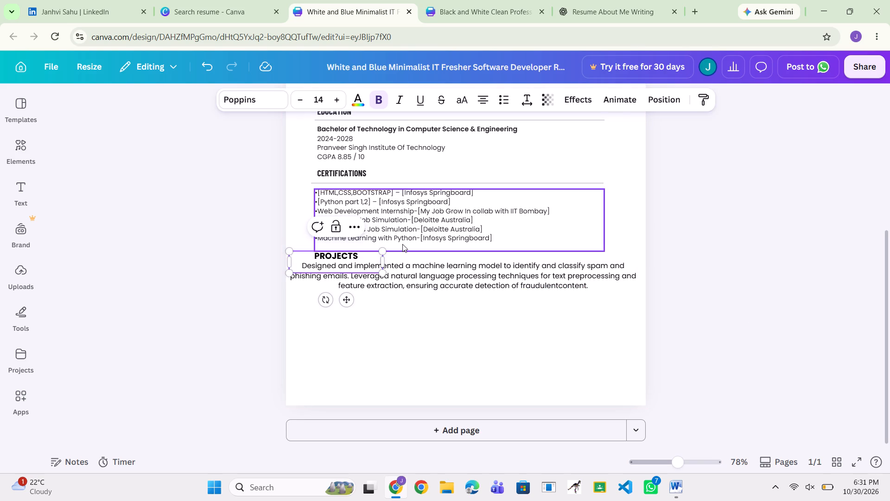
{"action": "key", "text": "Return"}
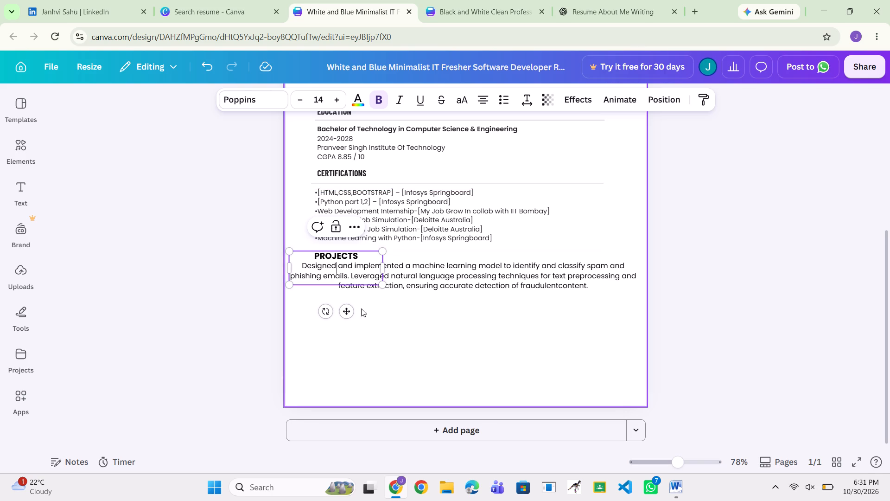
{"action": "left_click", "coordinate": [369, 334]}
Nudge the project description slightly further down beneath the PROJECTS heading.
{"action": "left_click", "coordinate": [337, 276]}
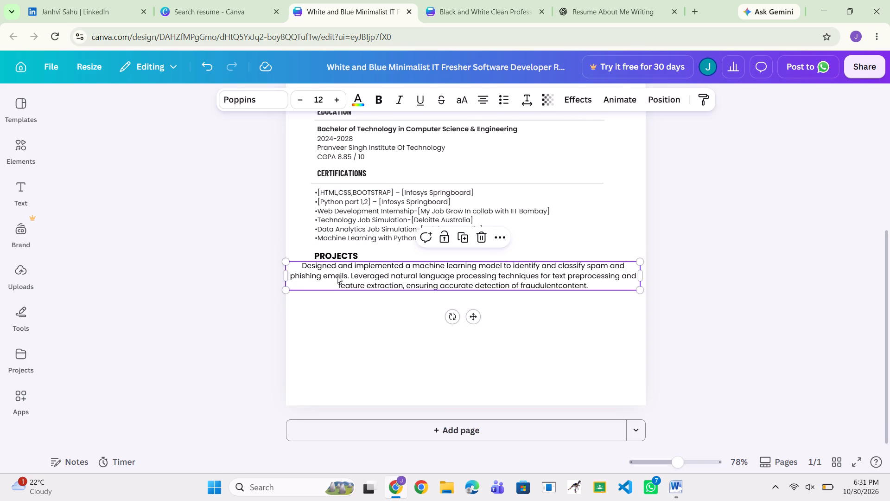
{"action": "left_click", "coordinate": [351, 297]}
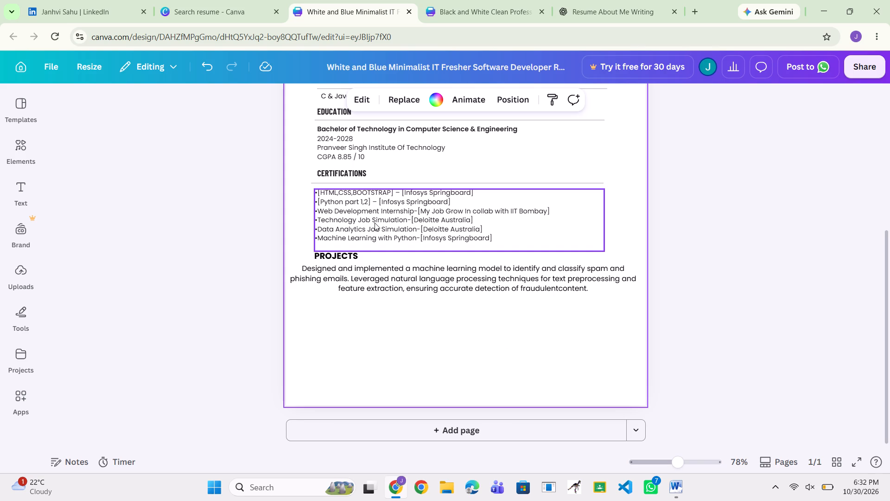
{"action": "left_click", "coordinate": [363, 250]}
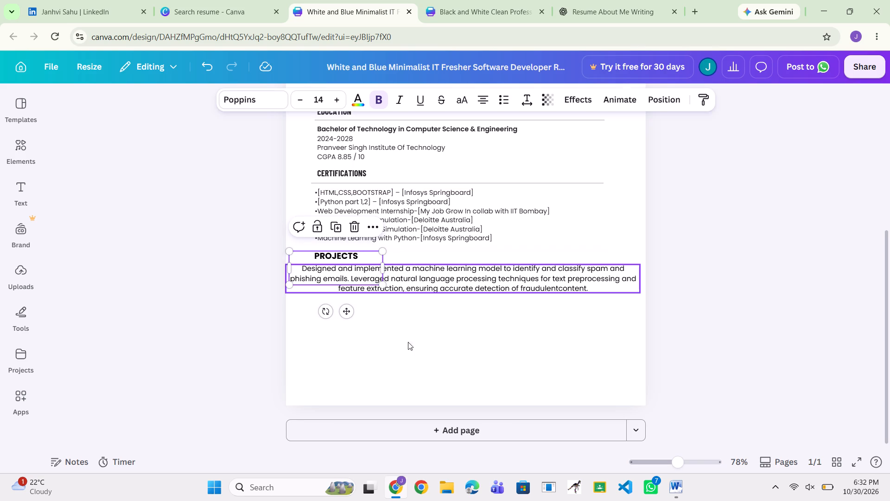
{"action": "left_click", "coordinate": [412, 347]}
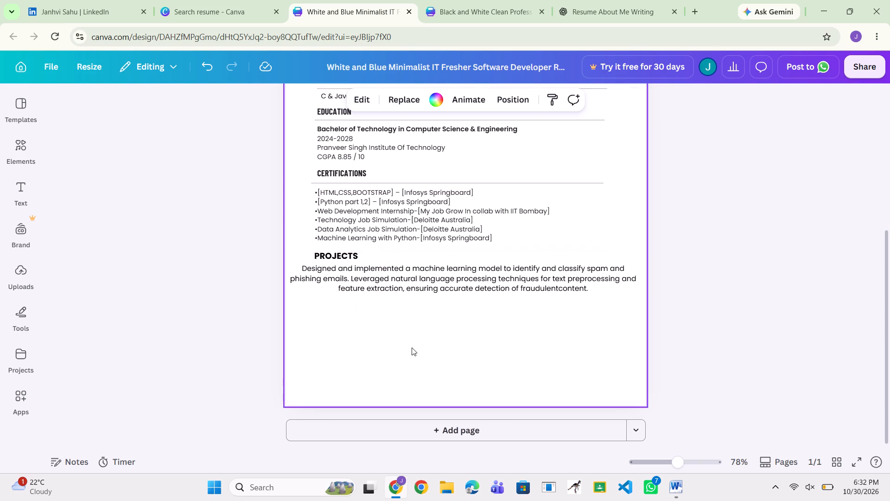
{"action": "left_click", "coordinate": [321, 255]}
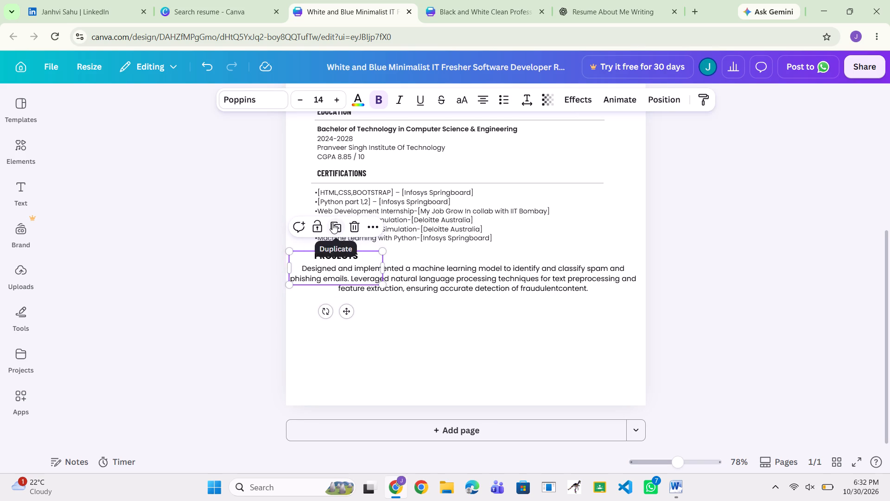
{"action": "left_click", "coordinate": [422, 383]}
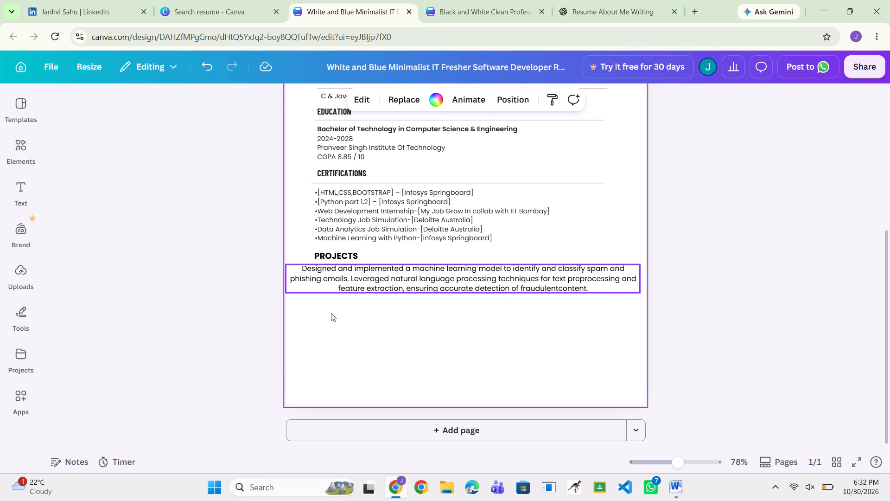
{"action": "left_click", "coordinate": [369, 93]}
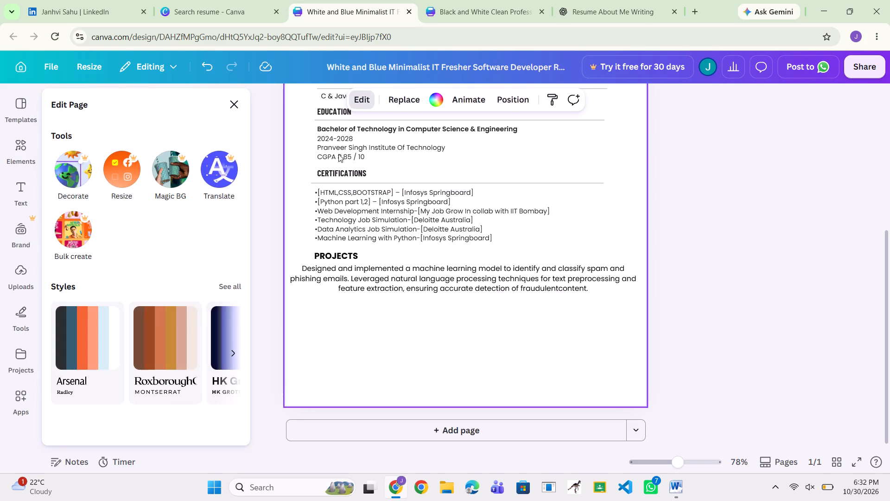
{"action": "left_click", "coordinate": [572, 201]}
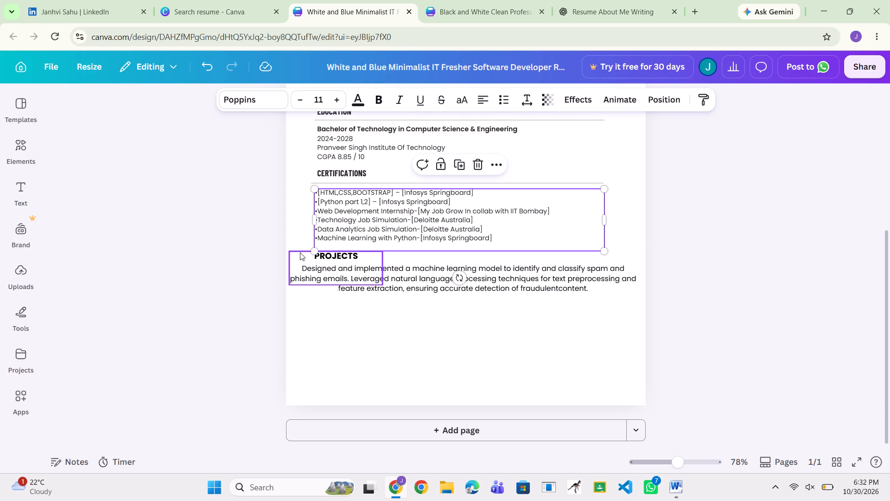
Scale the project description's text block down slightly to font size 11.9, bringing its left edge inward.
{"action": "left_click", "coordinate": [326, 270]}
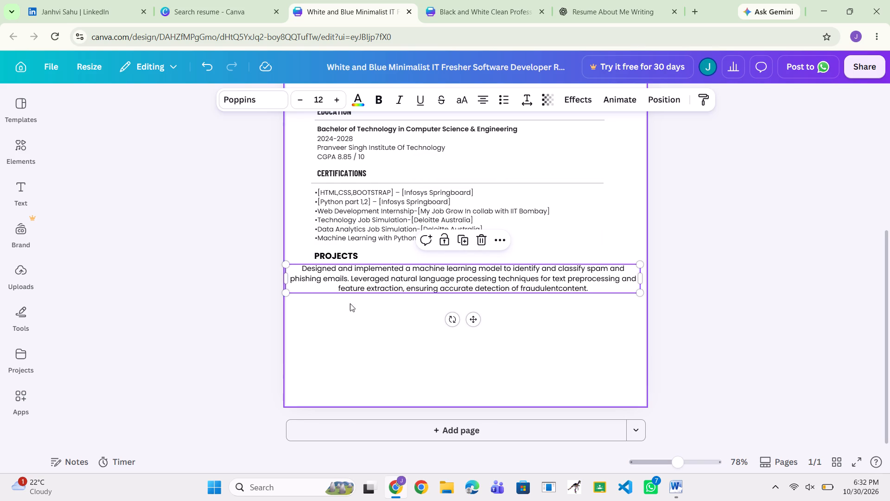
{"action": "left_click", "coordinate": [288, 292]}
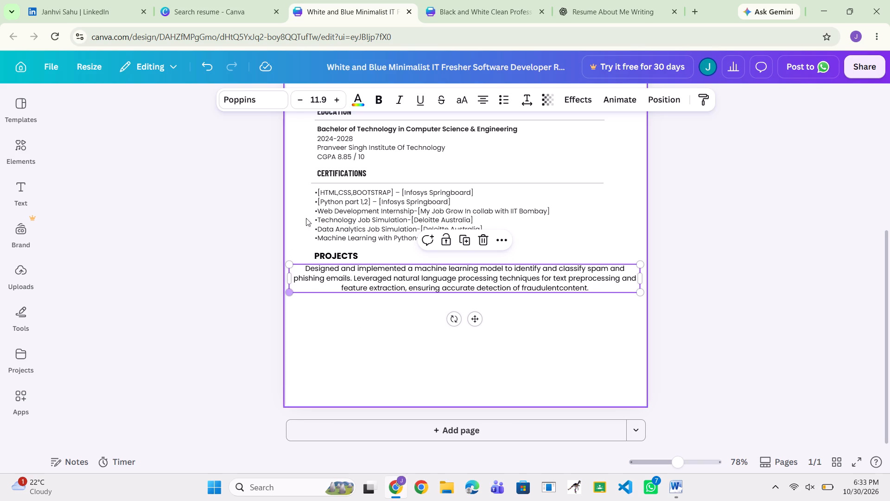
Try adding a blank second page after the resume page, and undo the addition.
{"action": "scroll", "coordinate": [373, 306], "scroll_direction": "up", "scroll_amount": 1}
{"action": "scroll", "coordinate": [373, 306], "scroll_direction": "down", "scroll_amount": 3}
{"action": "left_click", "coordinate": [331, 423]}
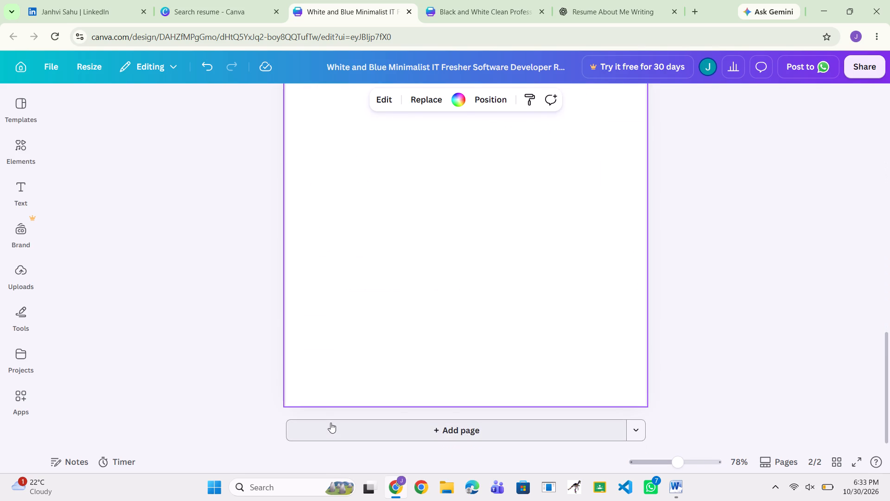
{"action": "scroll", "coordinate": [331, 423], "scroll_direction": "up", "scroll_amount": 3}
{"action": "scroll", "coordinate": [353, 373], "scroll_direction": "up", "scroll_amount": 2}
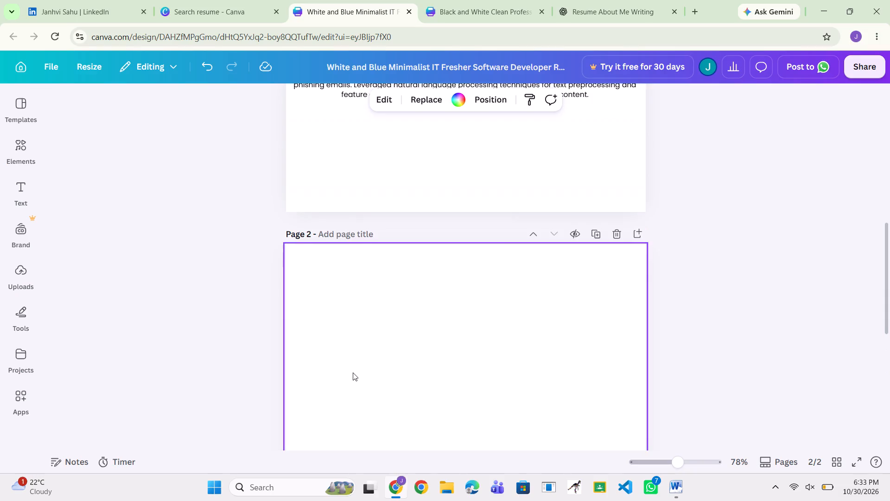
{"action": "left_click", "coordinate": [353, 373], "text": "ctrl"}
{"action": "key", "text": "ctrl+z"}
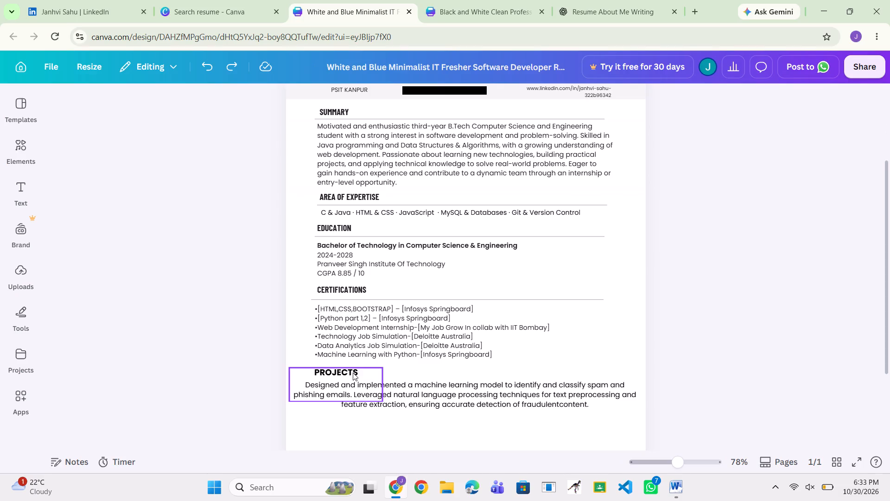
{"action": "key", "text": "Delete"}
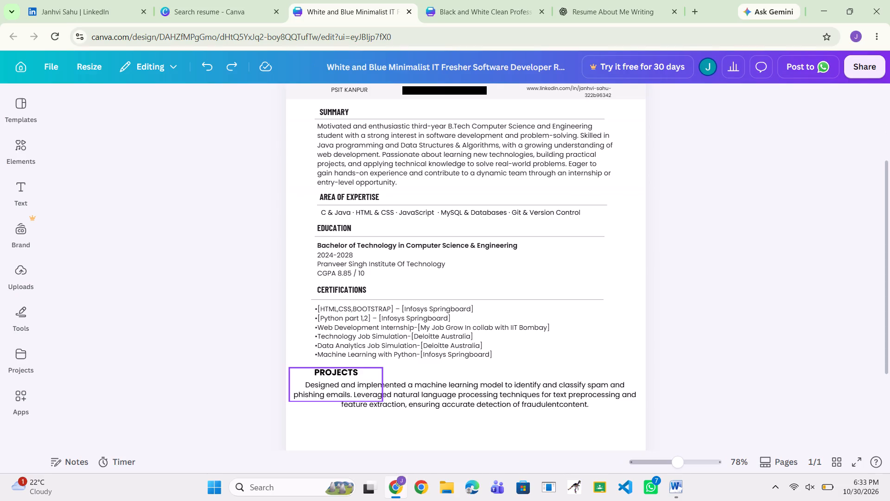